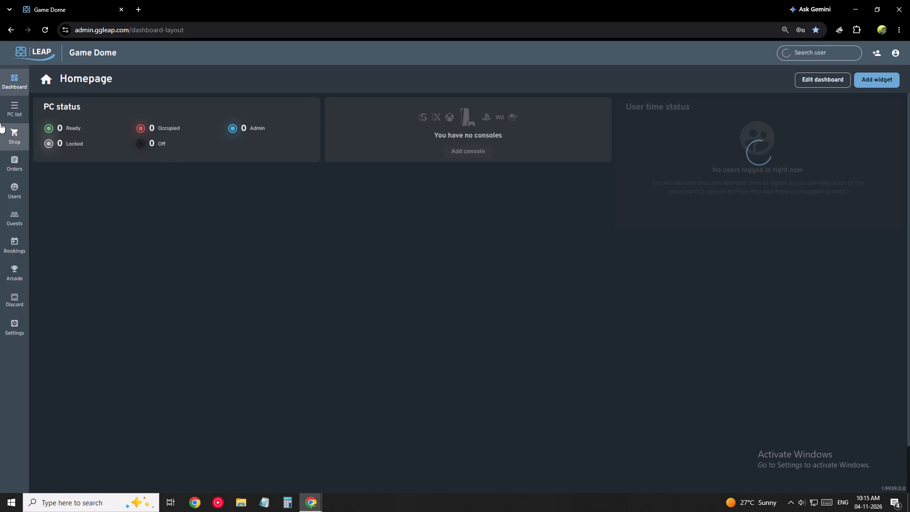
Open the PC list and look through the computers down to the end of the consoles section.
left_click(0, 120)
scroll(399, 245, "down", 6)
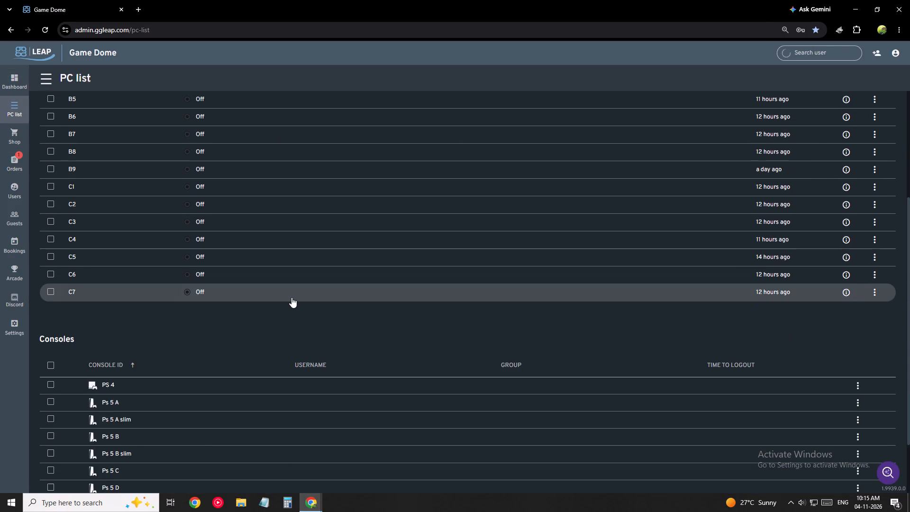
scroll(291, 297, "down", 6)
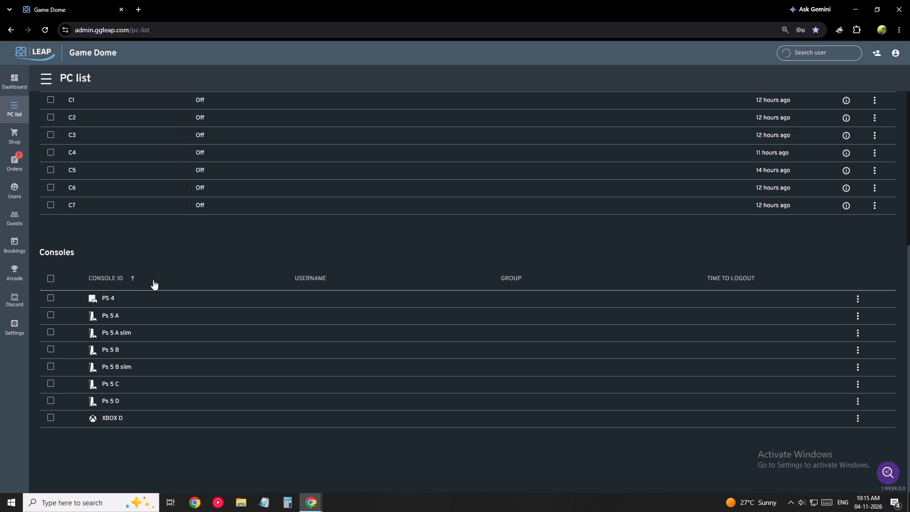
scroll(258, 342, "down", 2)
Check the Orders page for orders that require action, switching between it and the PC list.
left_click(23, 164)
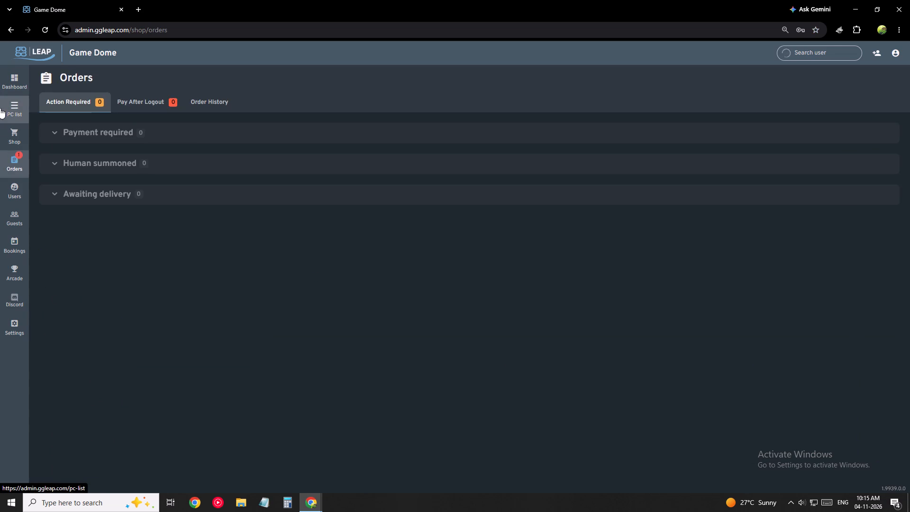
left_click(0, 108)
left_click(18, 162)
left_click(8, 105)
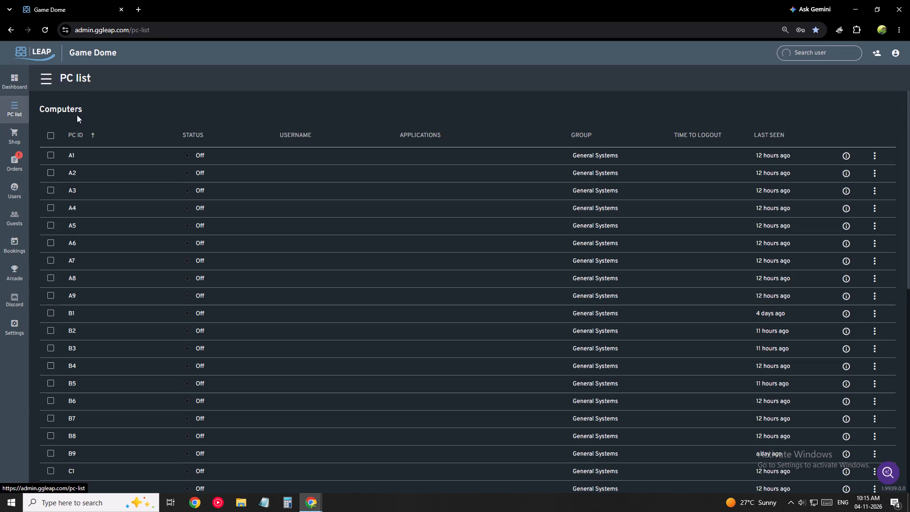
left_click(2, 172)
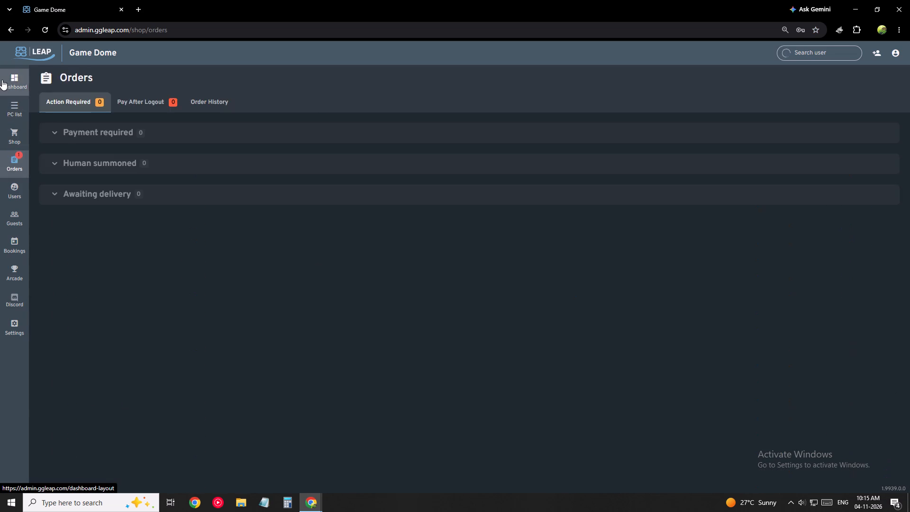
Return to the PC list and examine the computers and consoles, including their group assignments.
left_click(2, 80)
left_click(1, 95)
left_click(11, 110)
scroll(280, 225, "down", 3)
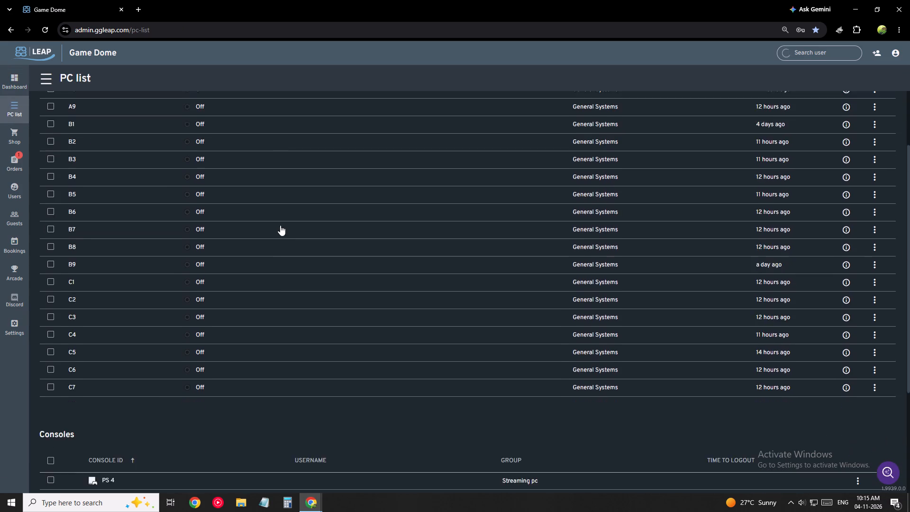
scroll(280, 225, "down", 6)
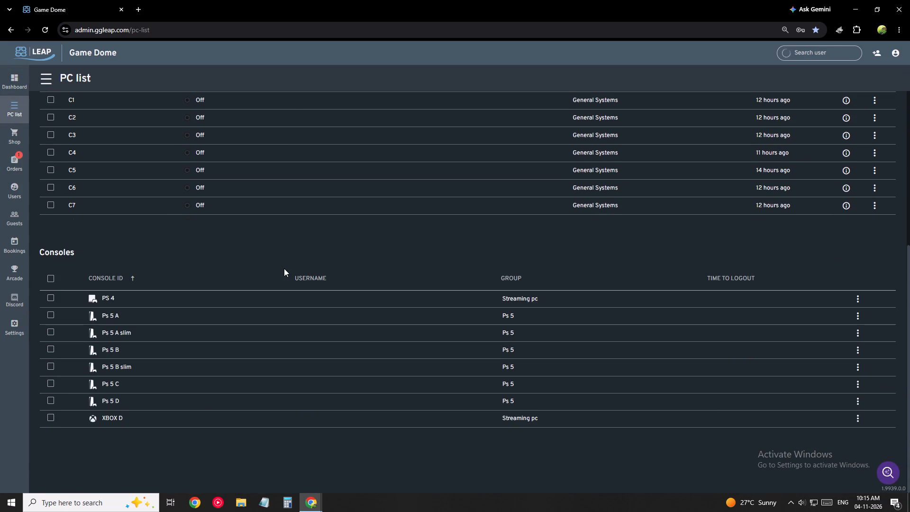
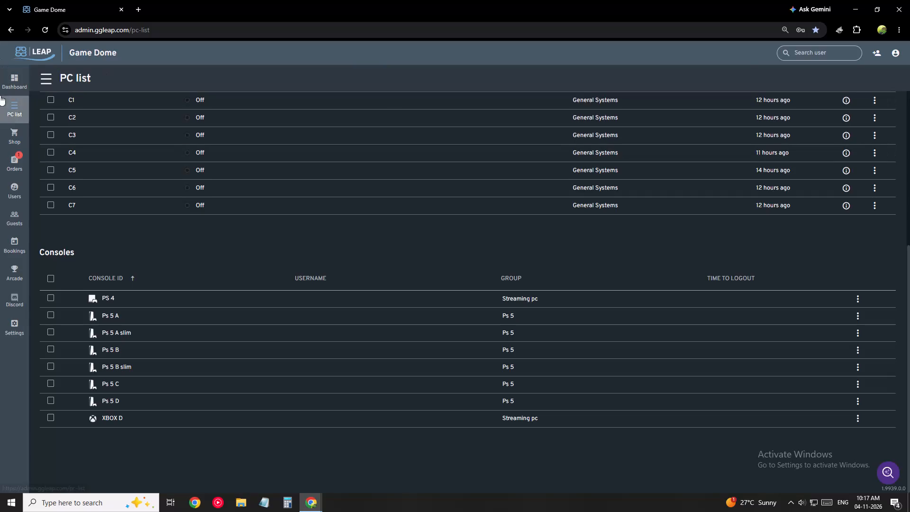
Check the PC and console status on the dashboard and look through the PC list again.
left_click(0, 78)
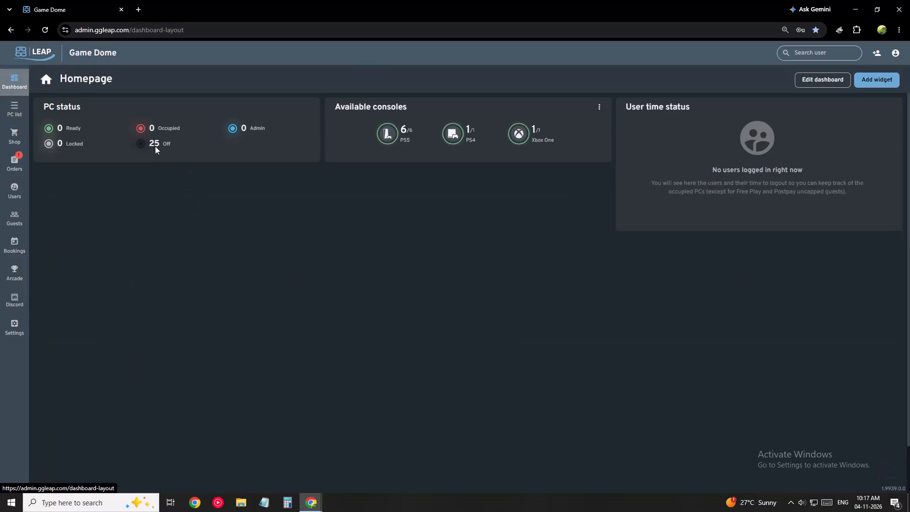
left_click(20, 91)
left_click(16, 108)
scroll(350, 266, "down", 5)
scroll(350, 266, "up", 1)
scroll(350, 266, "down", 3)
scroll(350, 266, "up", 1)
scroll(350, 266, "down", 1)
Switch to the GD VIMAN MNAGAR spreadsheet and go to the last entries in the daily exp sheet's Daily check column.
key("alt+Tab")
key("alt+Tab")
key("alt+Tab")
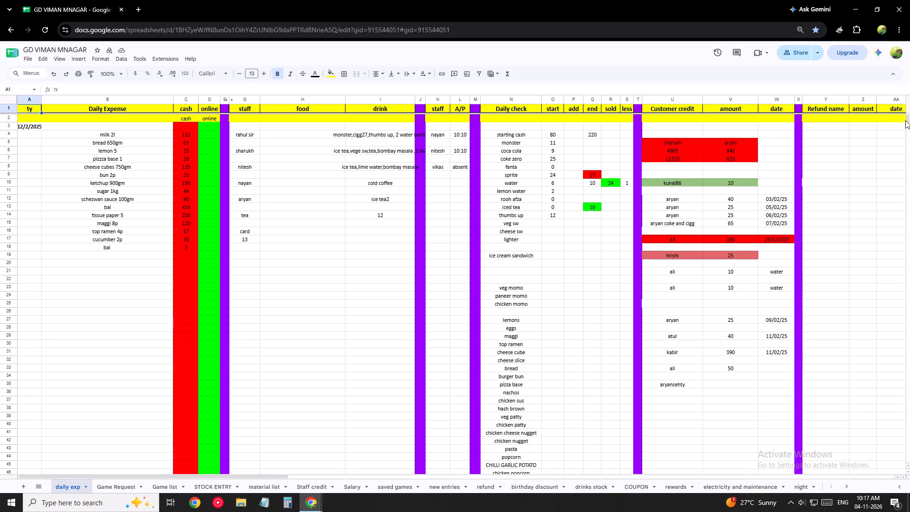
left_click_drag(909, 120, 898, 507)
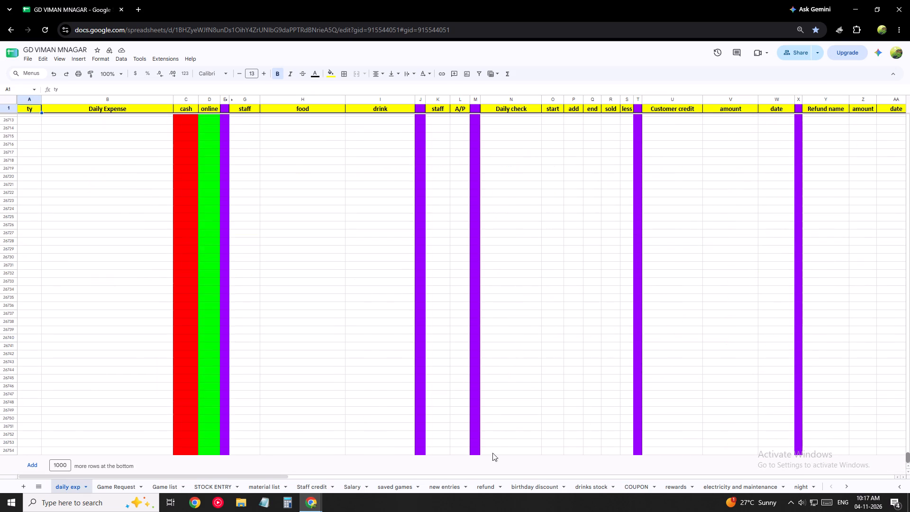
left_click(496, 430)
key("ctrl+Up")
key("ctrl+Up")
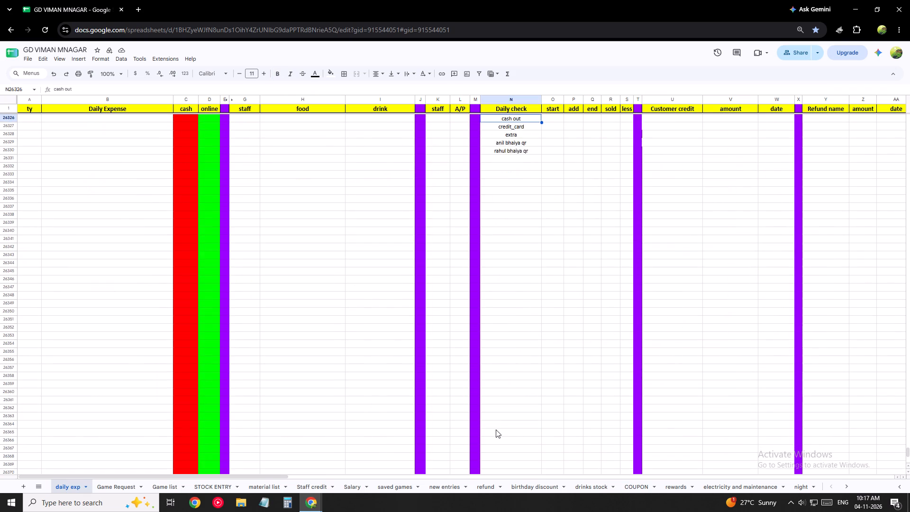
Locate the header row of the 11/04/26 block in the daily exp sheet.
key("ctrl+Up")
key("ctrl+Up")
key("ctrl+Up")
key("ctrl+Up")
key("ctrl+Up")
key("ctrl+Up")
key("ctrl+Up")
key("ctrl+Up")
key("ctrl+Up")
key("ctrl+Up")
key("ctrl+Left")
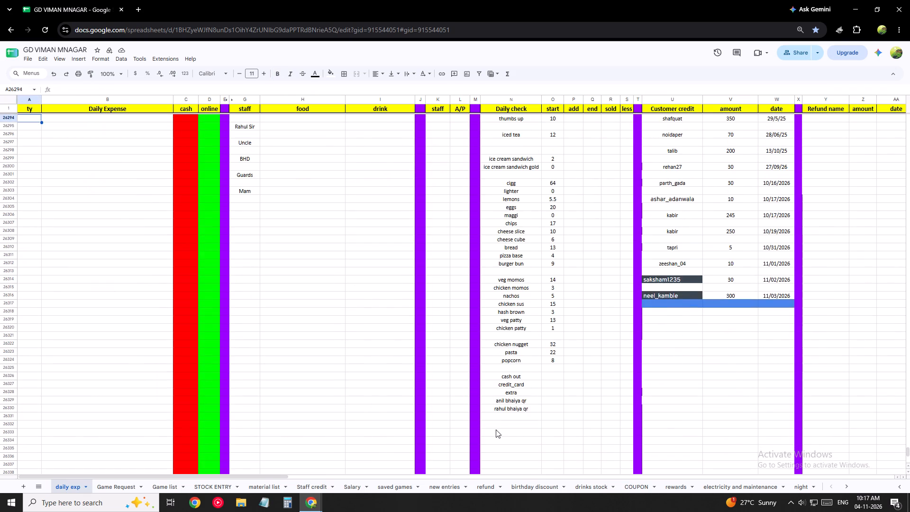
key("ctrl+Up")
key("ctrl+Up")
key("ctrl+Down")
key("ctrl+Down")
key("ctrl+Left")
key("ctrl+Up")
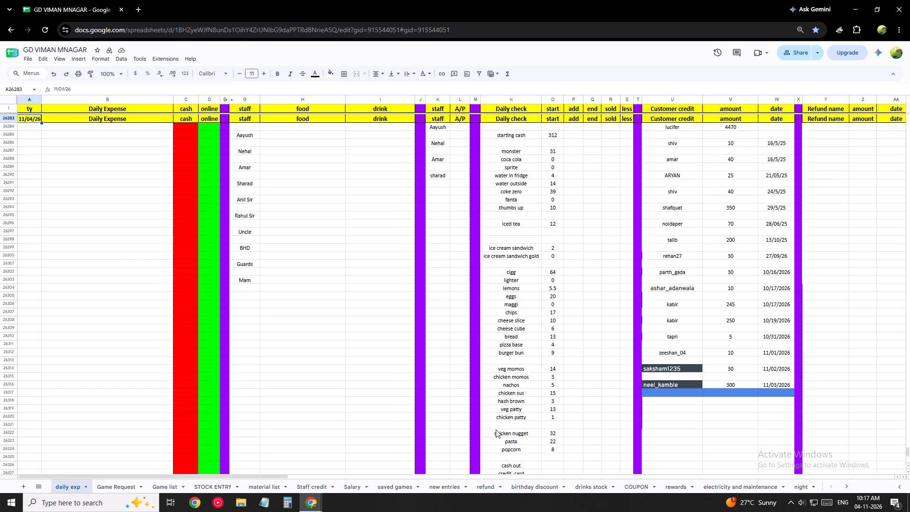
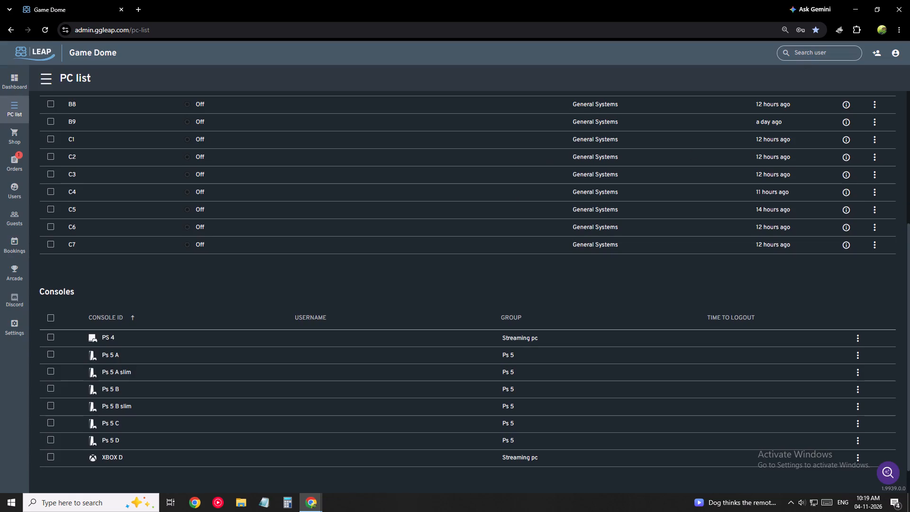
Open the customer's user details page and check the balance, coins and activity.
left_click(827, 44)
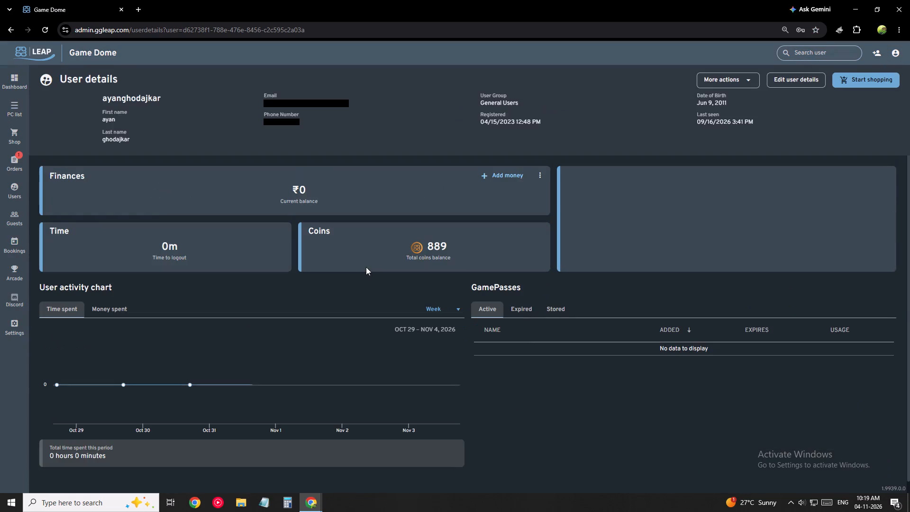
scroll(378, 250, "up", 2)
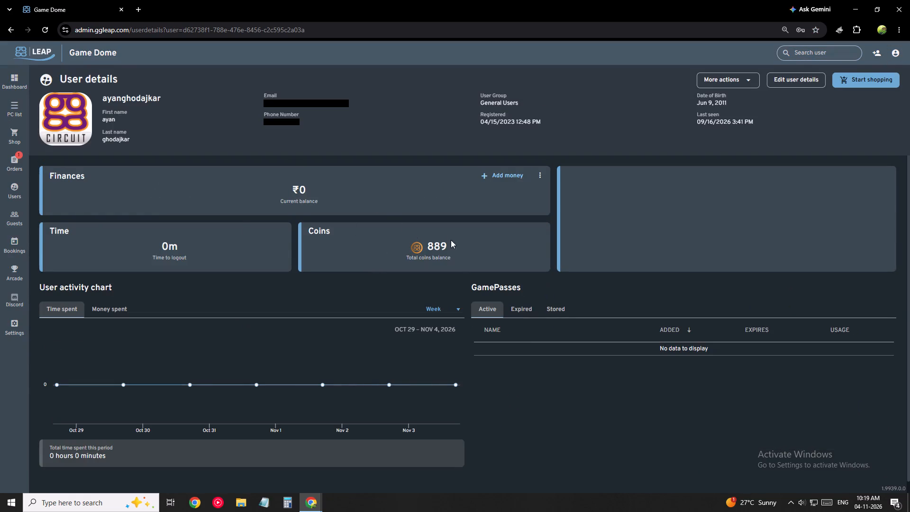
Look through the computers and consoles in the PC list and return to the dashboard.
left_click(0, 112)
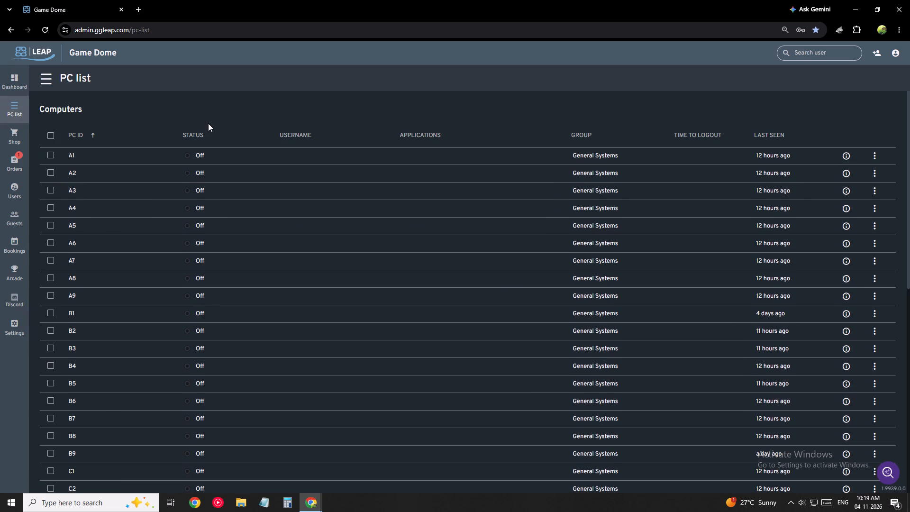
scroll(103, 245, "down", 3)
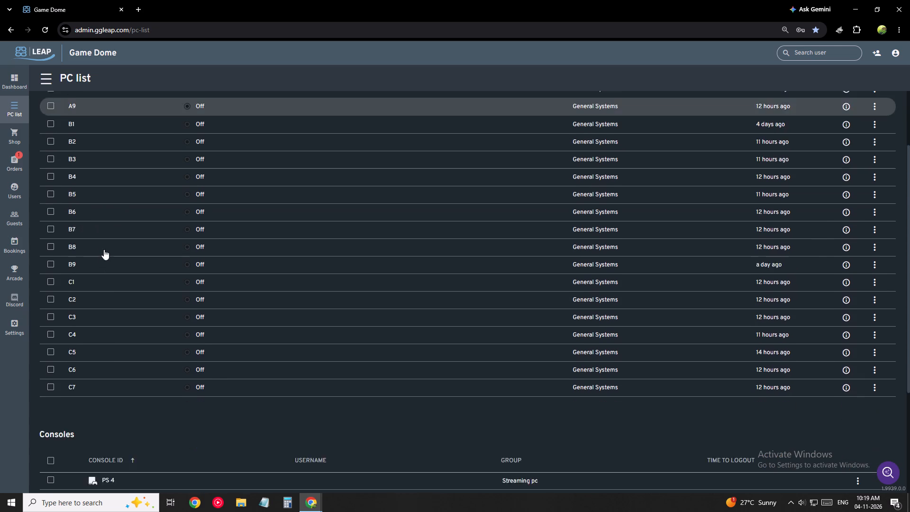
scroll(104, 249, "down", 7)
left_click(19, 172)
left_click(15, 85)
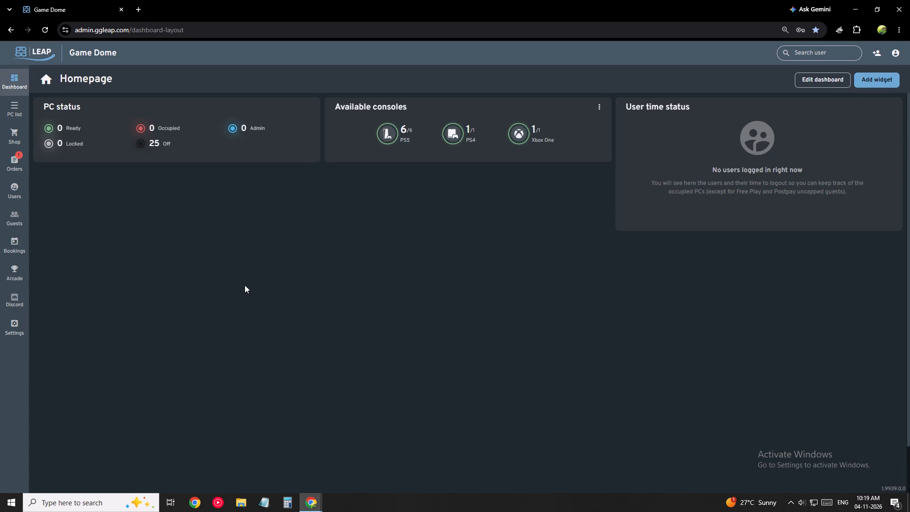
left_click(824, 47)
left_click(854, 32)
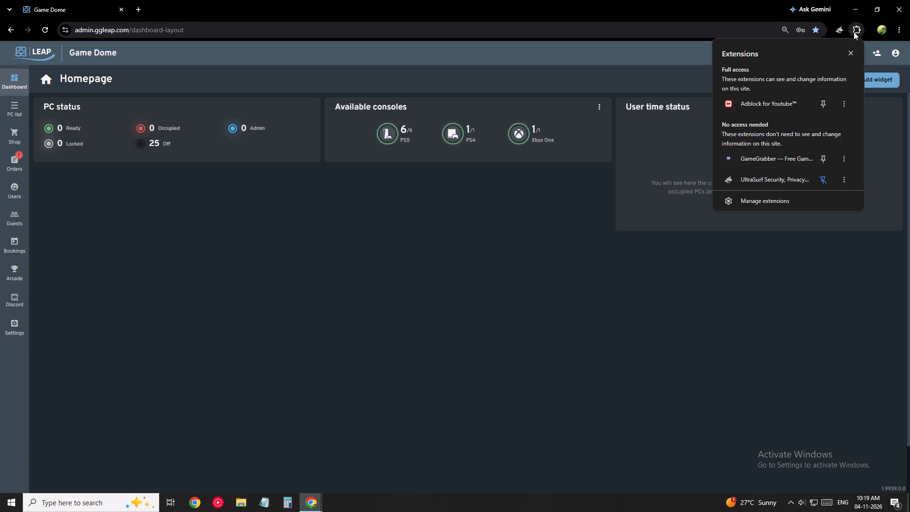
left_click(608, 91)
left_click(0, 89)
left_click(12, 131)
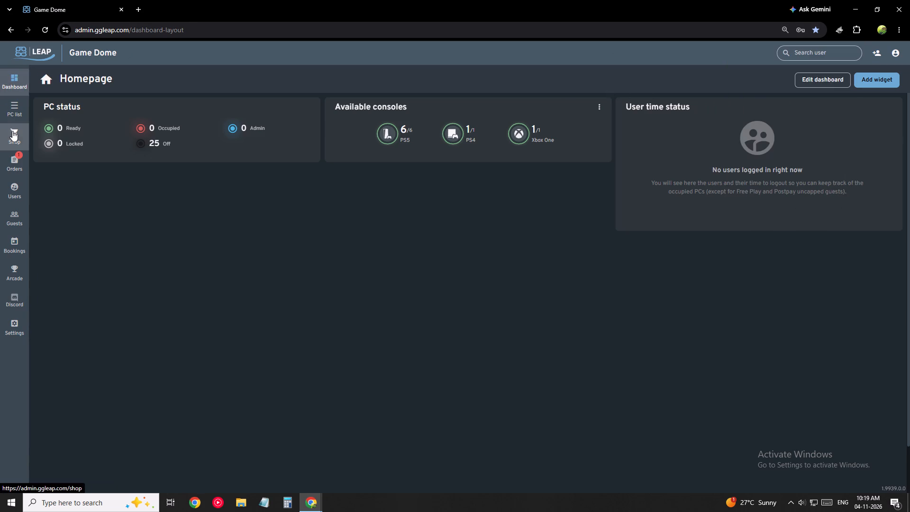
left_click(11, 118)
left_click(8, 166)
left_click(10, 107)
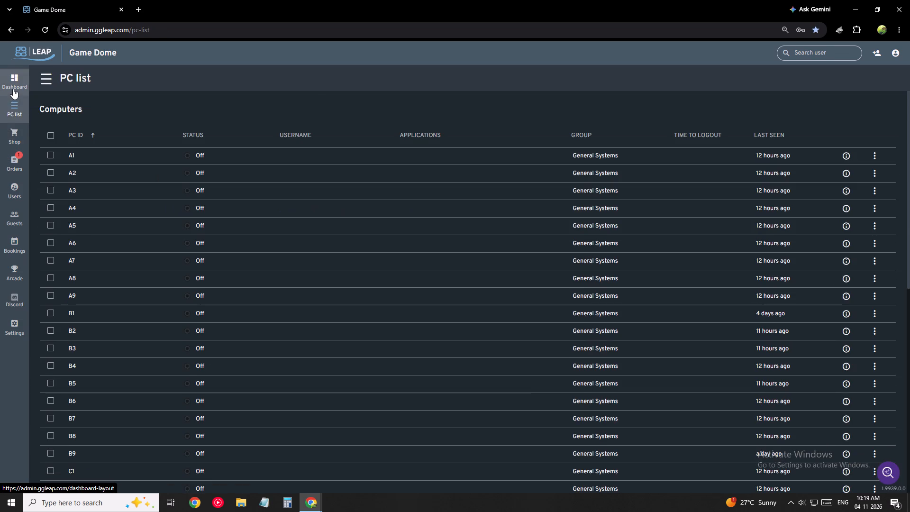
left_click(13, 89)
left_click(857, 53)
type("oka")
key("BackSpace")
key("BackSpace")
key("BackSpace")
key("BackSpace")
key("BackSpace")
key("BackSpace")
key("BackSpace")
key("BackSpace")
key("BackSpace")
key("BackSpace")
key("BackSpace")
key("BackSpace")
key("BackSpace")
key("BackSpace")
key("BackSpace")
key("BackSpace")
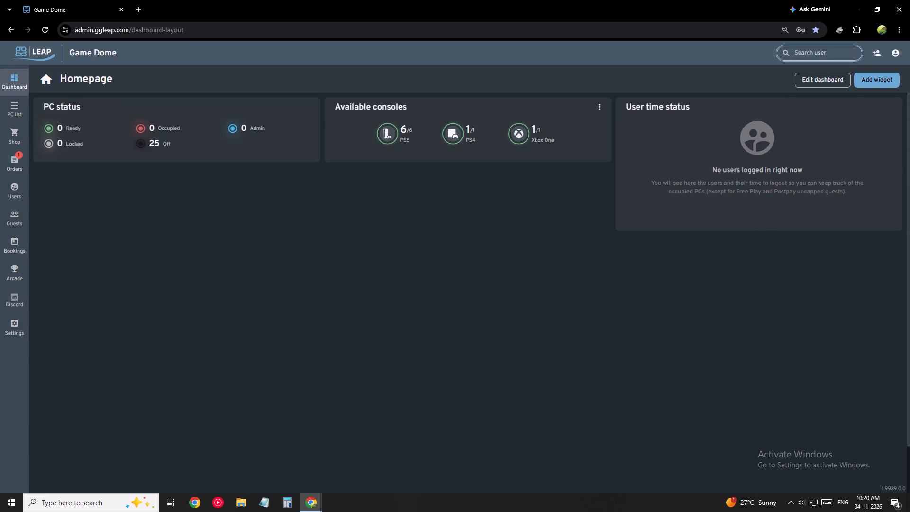
Search the users for ayan, narrowing by an underscore and the first letters of the surname.
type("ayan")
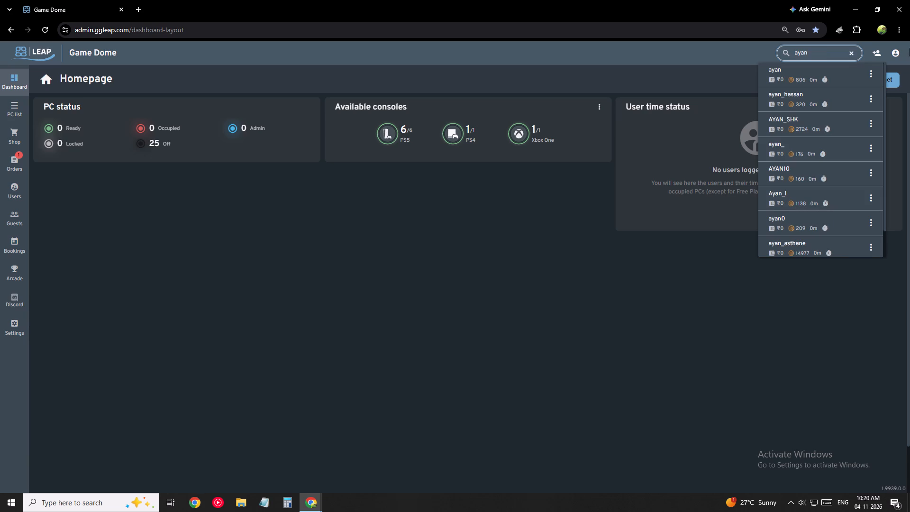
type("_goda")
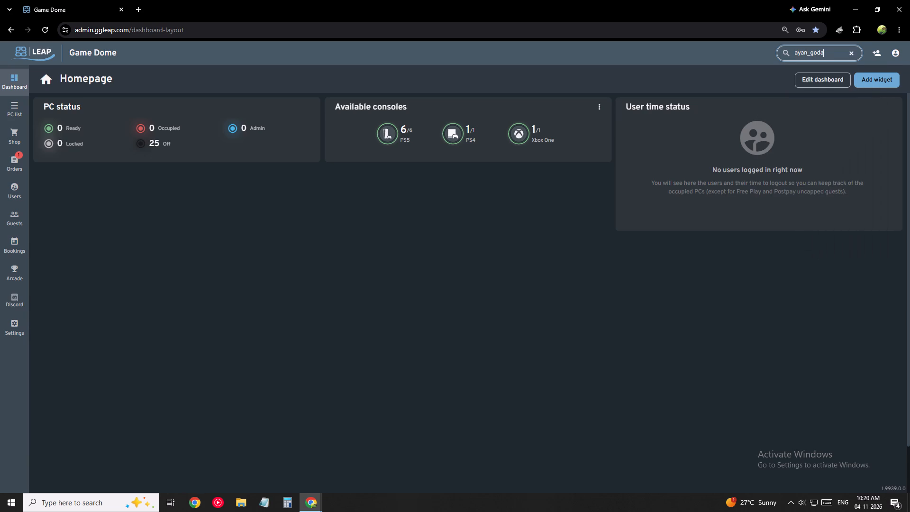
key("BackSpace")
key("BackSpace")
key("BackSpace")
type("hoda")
Search the users with the alternative spelling ayaan, and clear the search.
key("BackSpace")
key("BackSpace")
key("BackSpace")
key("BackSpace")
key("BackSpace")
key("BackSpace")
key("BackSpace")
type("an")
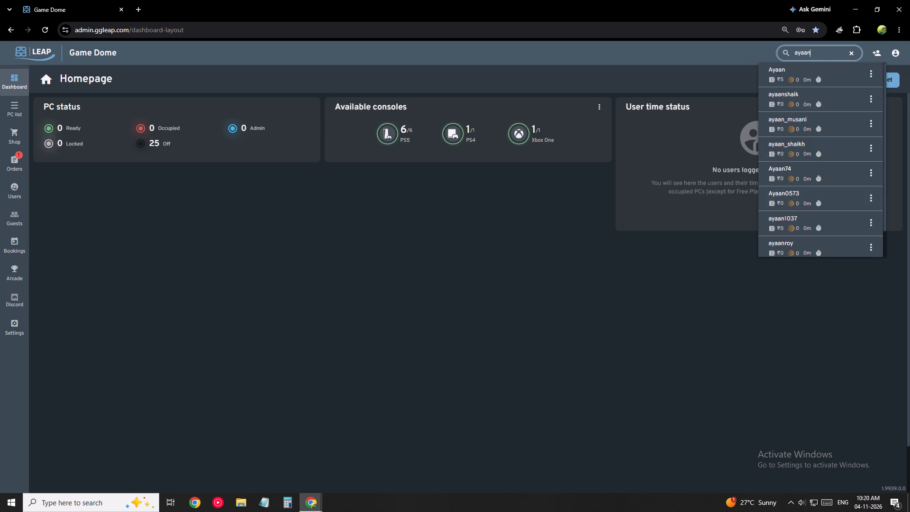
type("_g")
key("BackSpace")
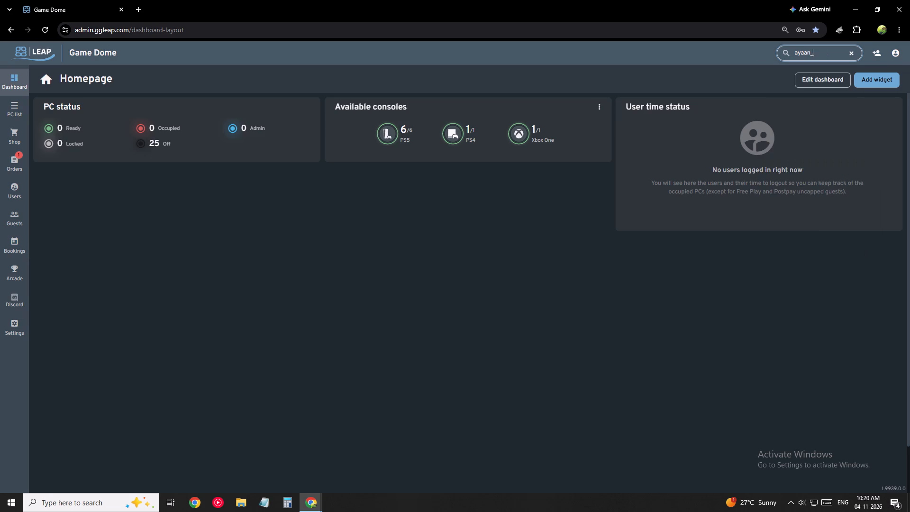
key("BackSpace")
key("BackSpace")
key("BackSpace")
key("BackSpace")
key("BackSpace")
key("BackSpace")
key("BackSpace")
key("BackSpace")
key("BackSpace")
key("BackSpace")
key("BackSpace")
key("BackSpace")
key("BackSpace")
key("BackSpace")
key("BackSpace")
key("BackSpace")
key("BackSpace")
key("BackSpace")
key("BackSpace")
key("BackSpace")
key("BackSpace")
Search the users for the customer Aakash by full username and open that account's profile.
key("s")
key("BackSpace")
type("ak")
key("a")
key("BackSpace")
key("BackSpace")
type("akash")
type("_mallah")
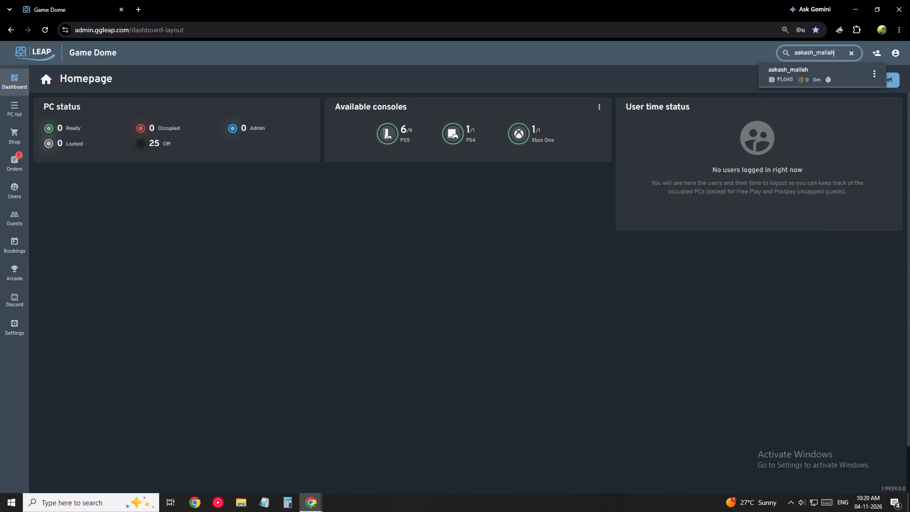
left_click(877, 72)
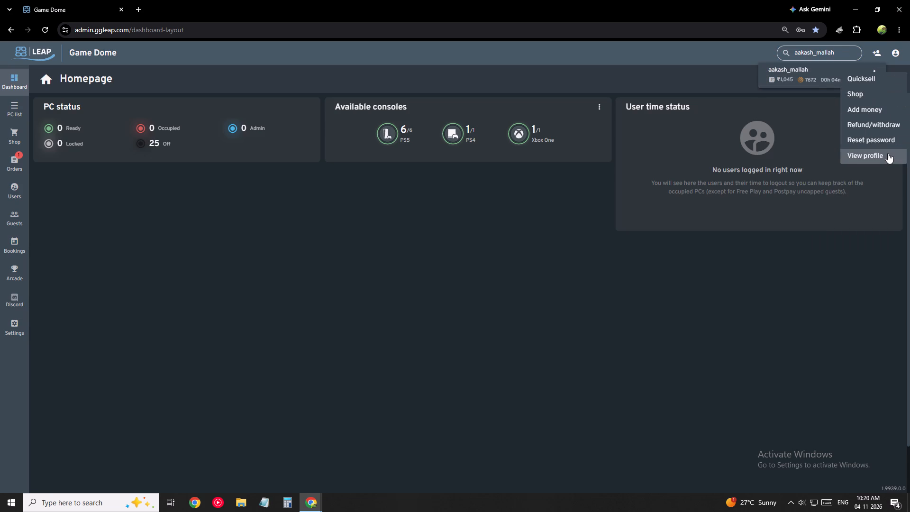
left_click(888, 153)
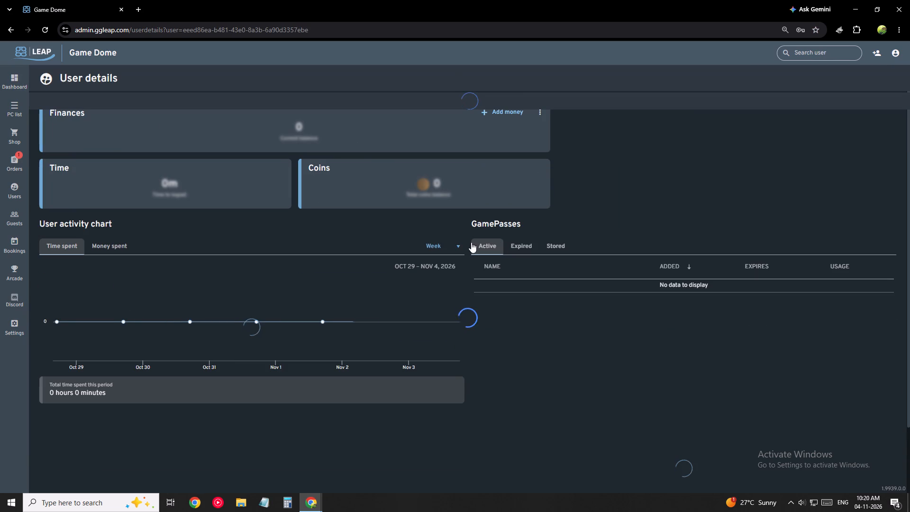
Examine the customer's profile page for account details, finances, remaining time, coins and game passes.
scroll(491, 242, "up", 7)
scroll(240, 242, "down", 1)
scroll(240, 242, "up", 7)
scroll(476, 222, "up", 9)
scroll(414, 246, "up", 6)
scroll(414, 246, "down", 1)
scroll(414, 246, "up", 1)
scroll(219, 193, "up", 4)
scroll(468, 232, "up", 3)
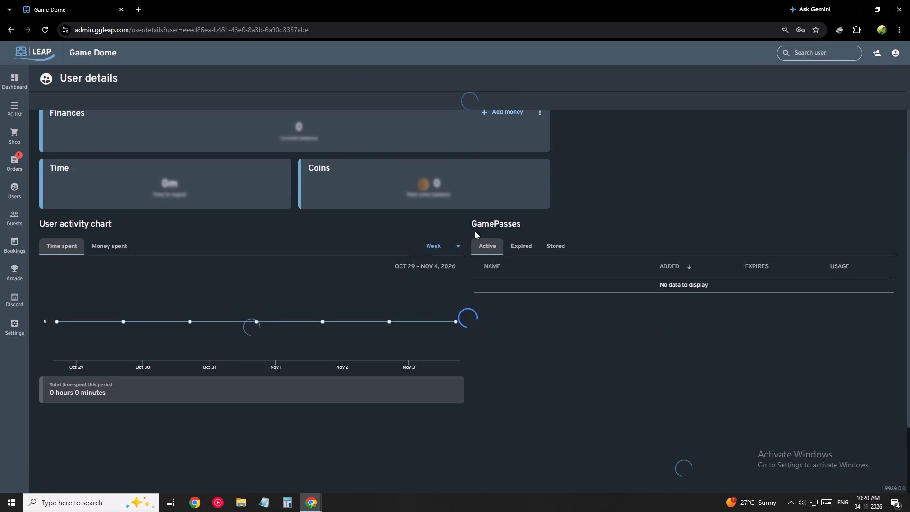
scroll(482, 231, "up", 4)
scroll(424, 209, "up", 16)
scroll(329, 264, "up", 10)
scroll(650, 232, "up", 2)
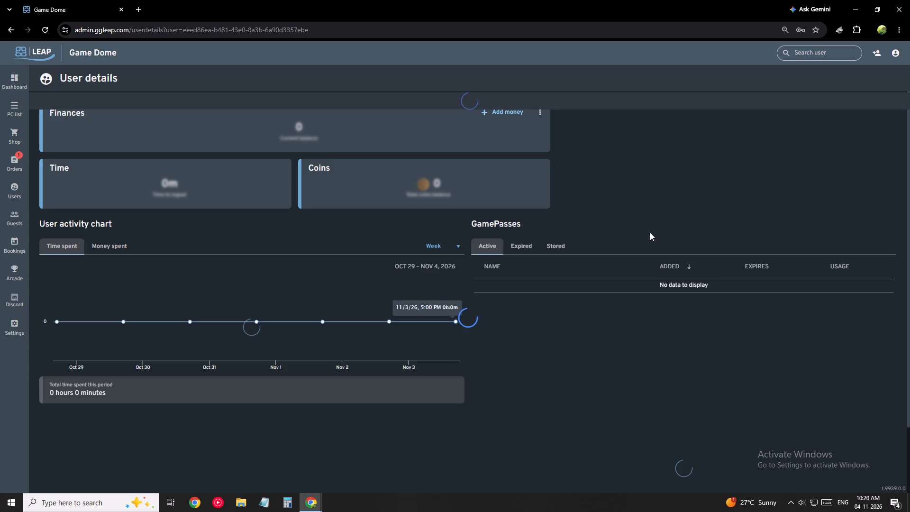
scroll(650, 232, "up", 10)
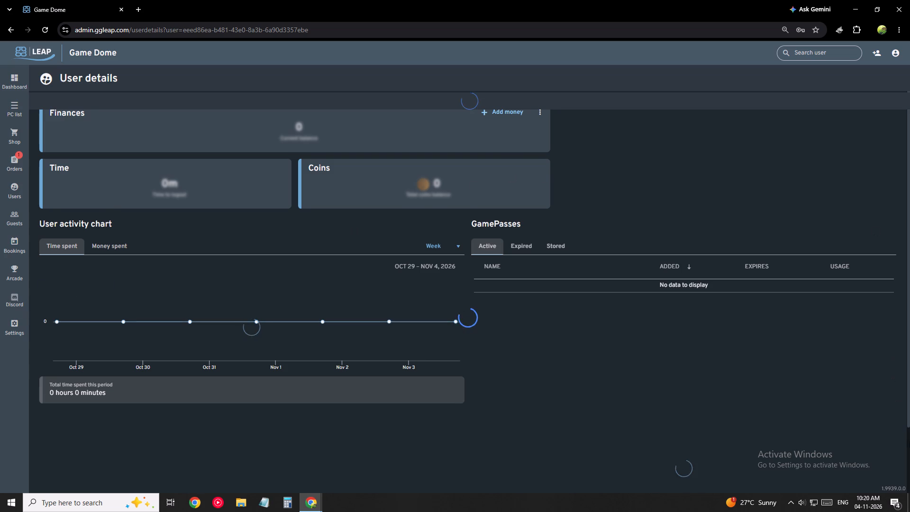
left_click_drag(909, 460, 909, 281)
scroll(348, 307, "up", 14)
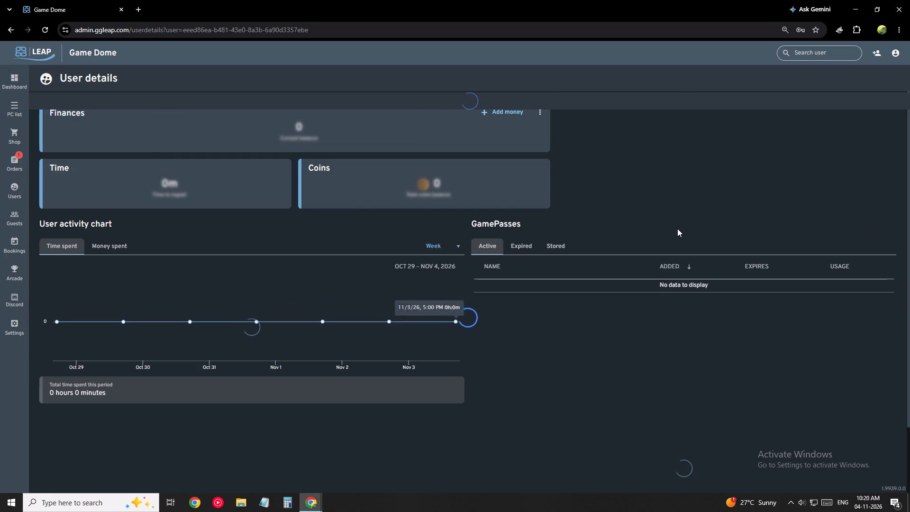
scroll(677, 229, "up", 4)
scroll(471, 224, "up", 2)
left_click(664, 190)
left_click(660, 190)
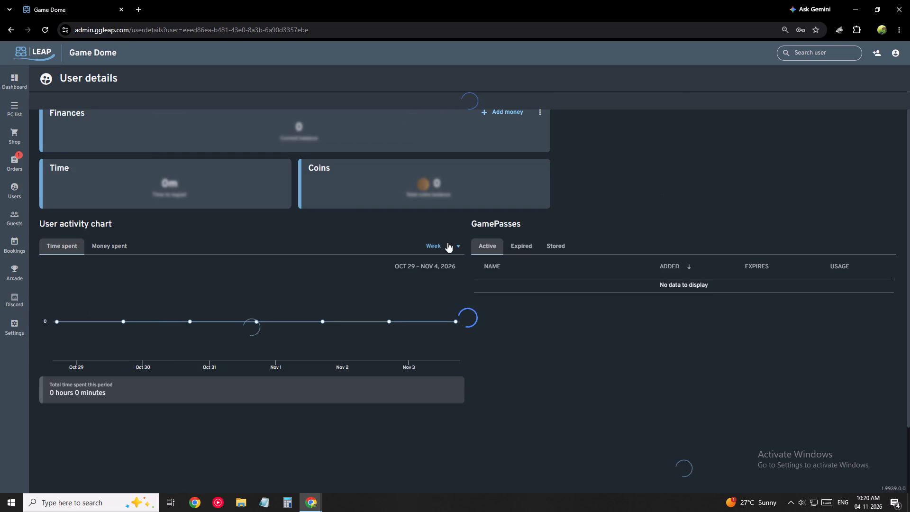
scroll(447, 242, "up", 5)
Set the period of the profile's user activity chart to Year.
left_click(439, 252)
left_click(438, 293)
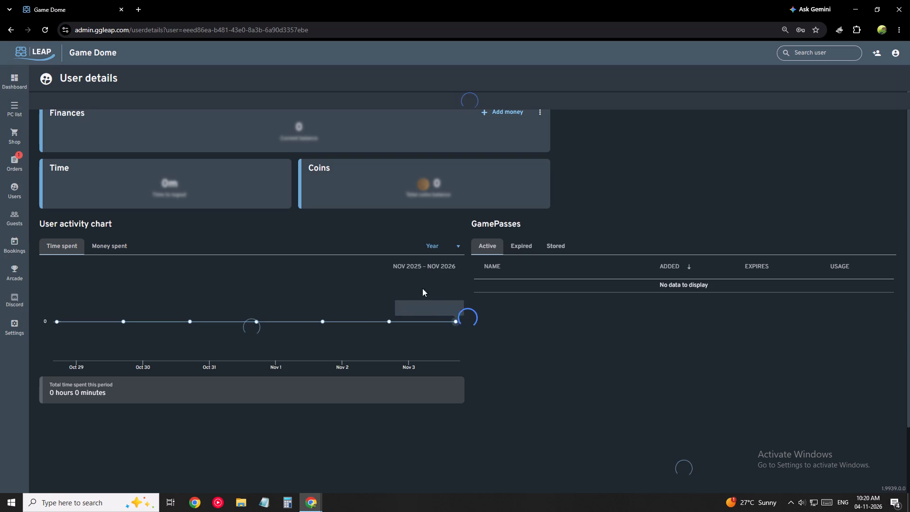
scroll(577, 314, "up", 6)
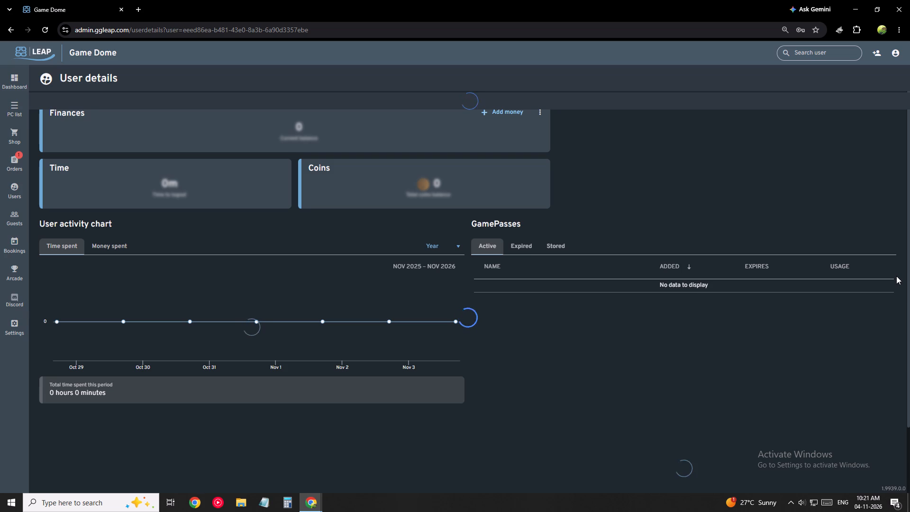
left_click(0, 97)
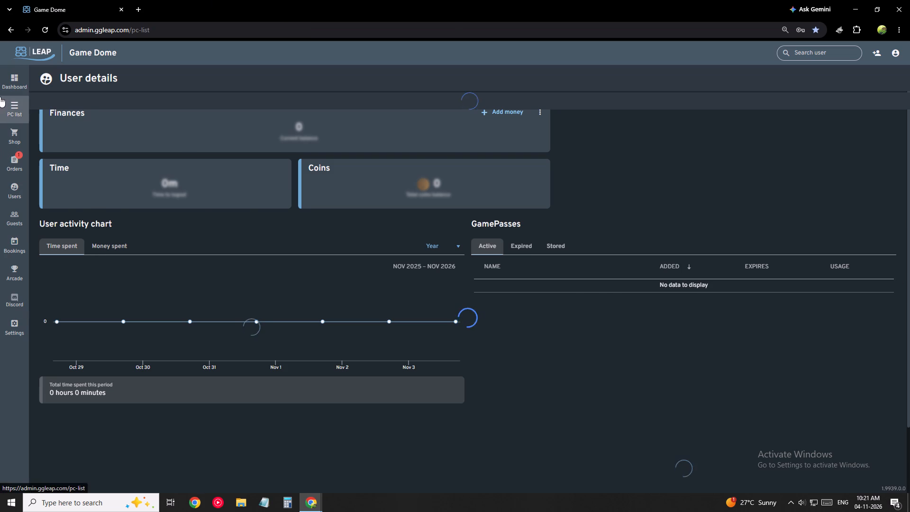
left_click(4, 75)
left_click(0, 110)
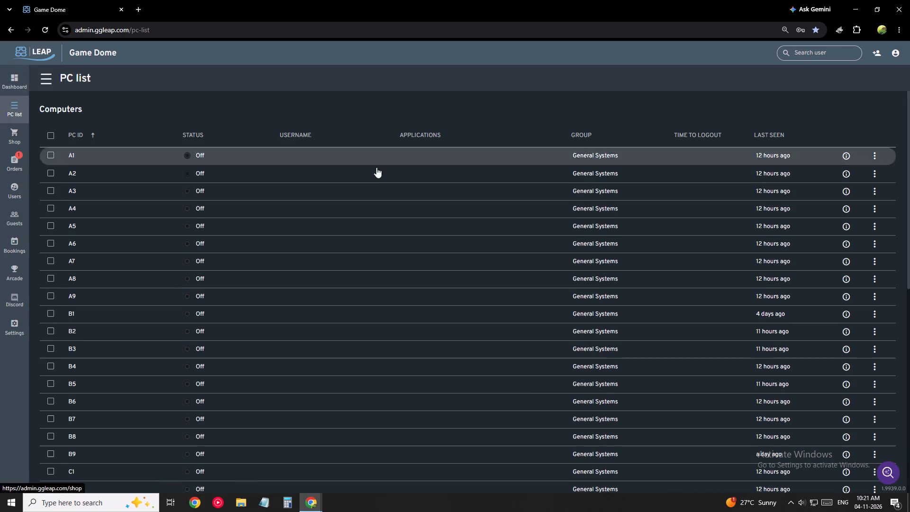
left_click(834, 54)
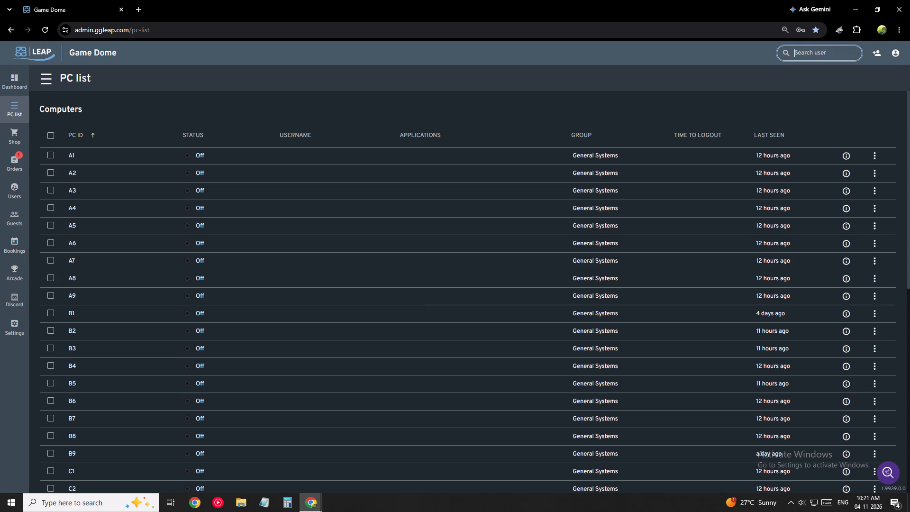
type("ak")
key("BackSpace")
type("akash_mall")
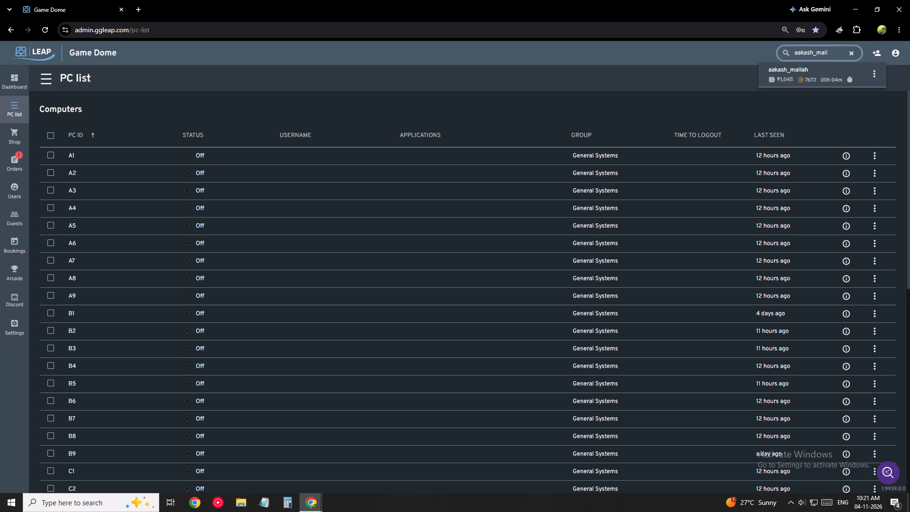
left_click(875, 68)
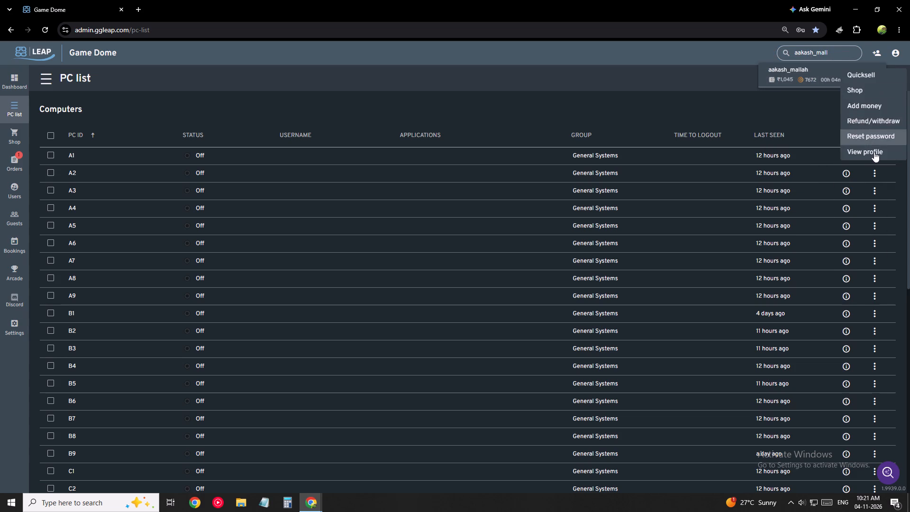
left_click(874, 152)
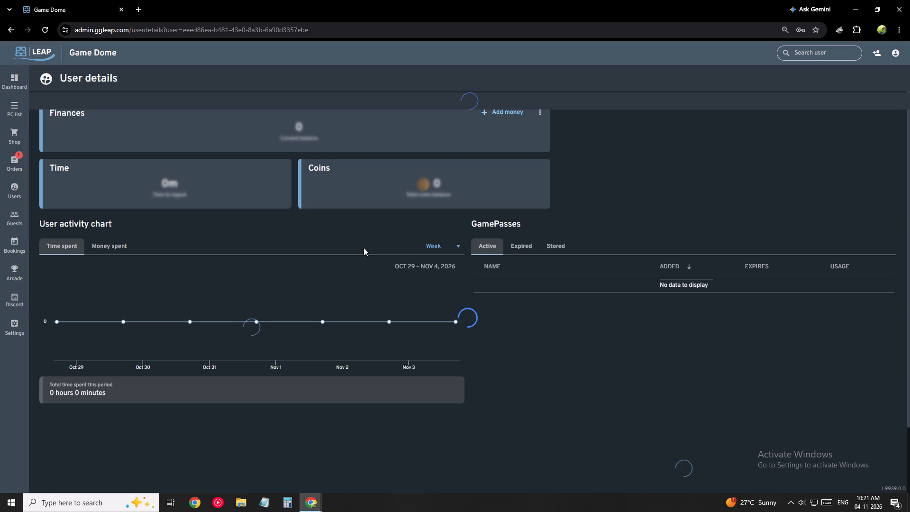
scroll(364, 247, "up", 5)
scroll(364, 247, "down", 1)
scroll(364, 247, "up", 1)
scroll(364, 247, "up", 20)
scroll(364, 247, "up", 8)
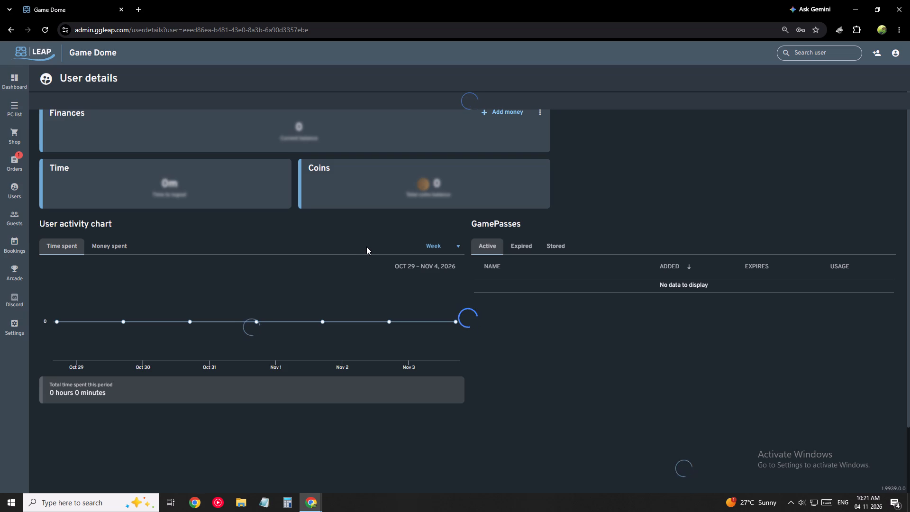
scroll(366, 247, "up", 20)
Turn on the Ultrasurf browser extension and close the Ultrasurf page it opens.
left_click(841, 33)
left_click(821, 92)
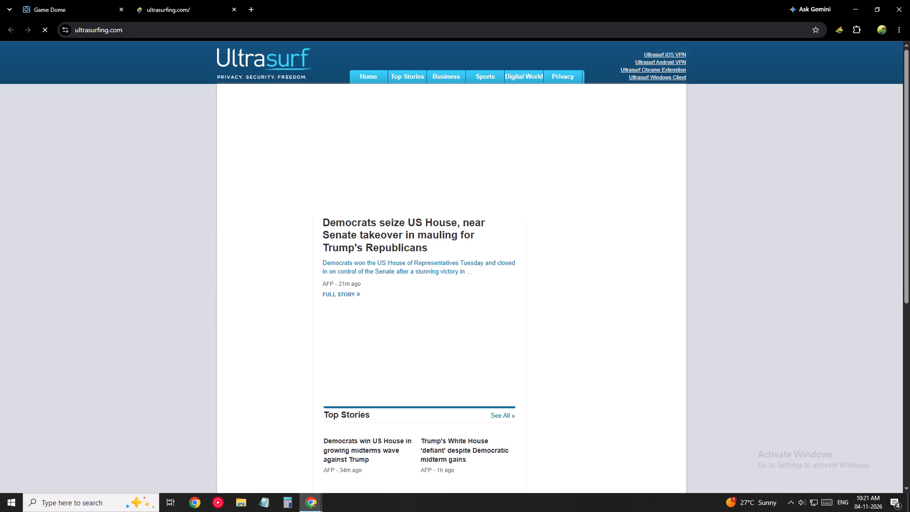
left_click(235, 7)
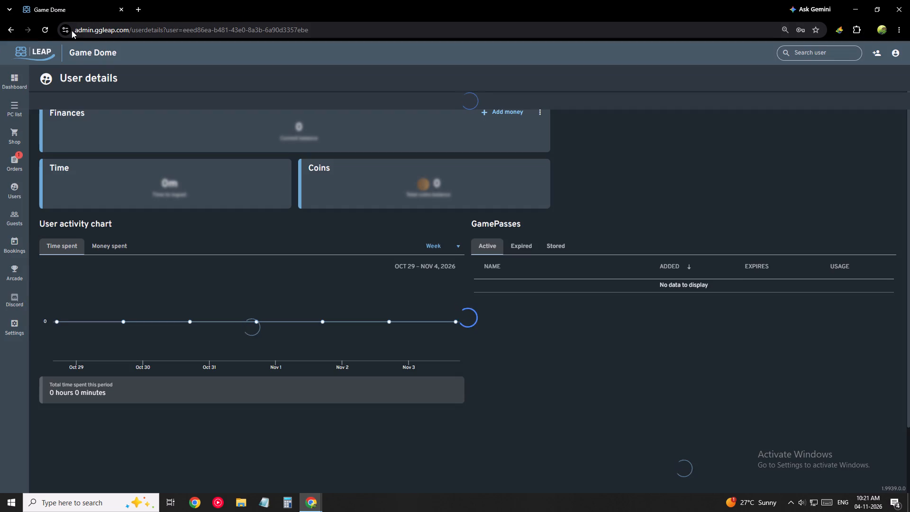
Reload the Game Dome admin site and log in again with the prefilled staff credentials.
left_click(47, 27)
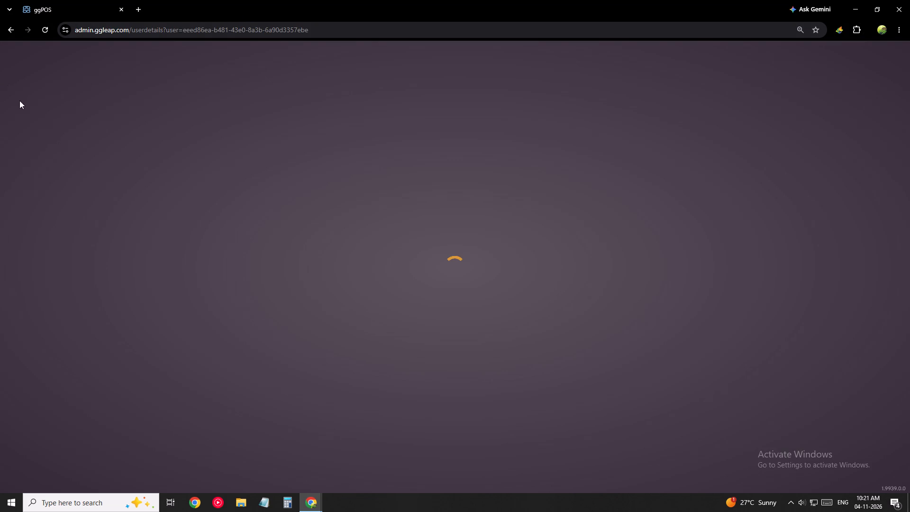
left_click(451, 311)
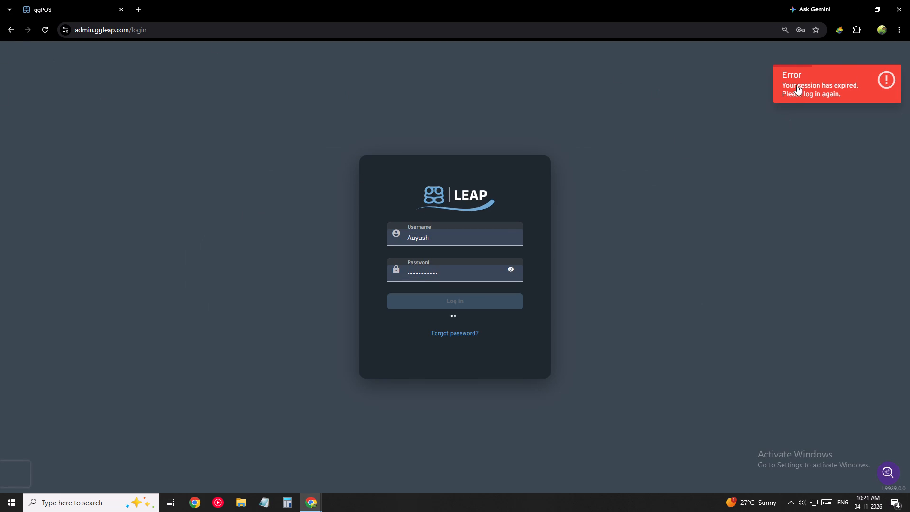
double_click(465, 302)
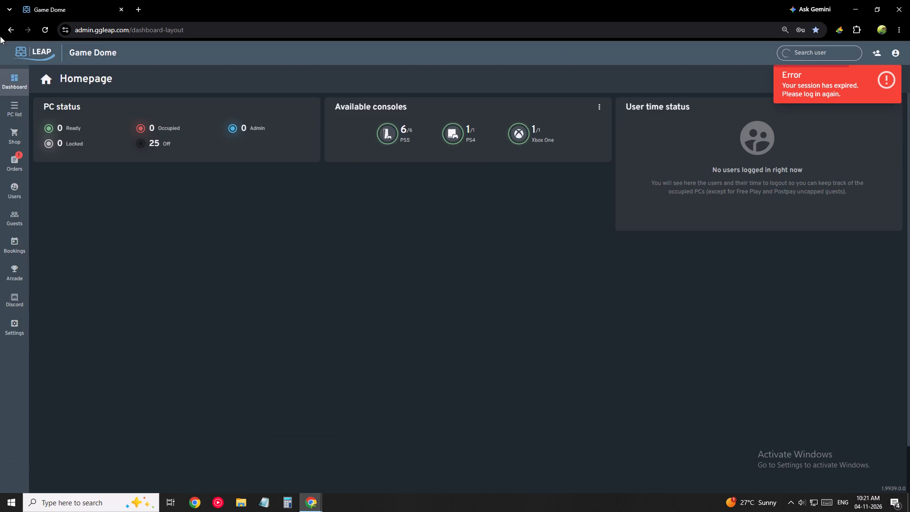
View the PC list, dismiss the error notice and return to the dashboard to check PC and console status.
left_click(0, 104)
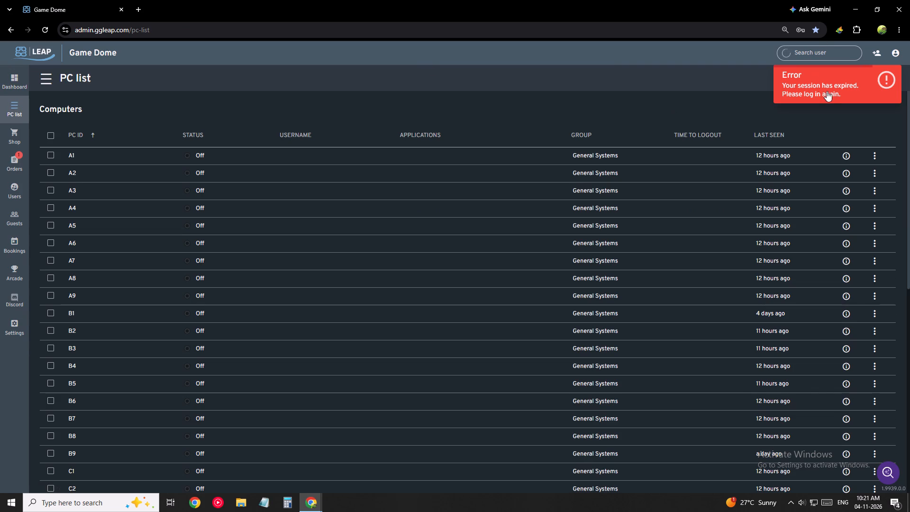
left_click(828, 92)
left_click(2, 146)
left_click(1, 82)
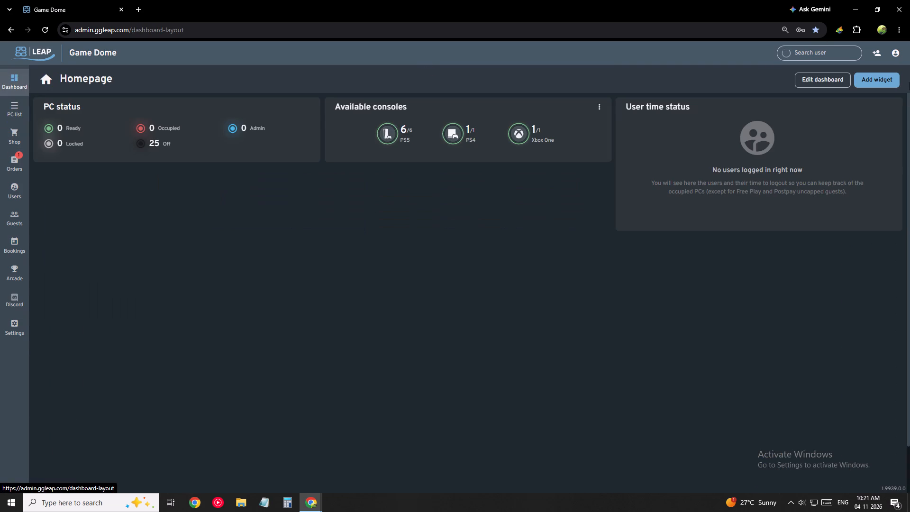
left_click(897, 58)
left_click(603, 100)
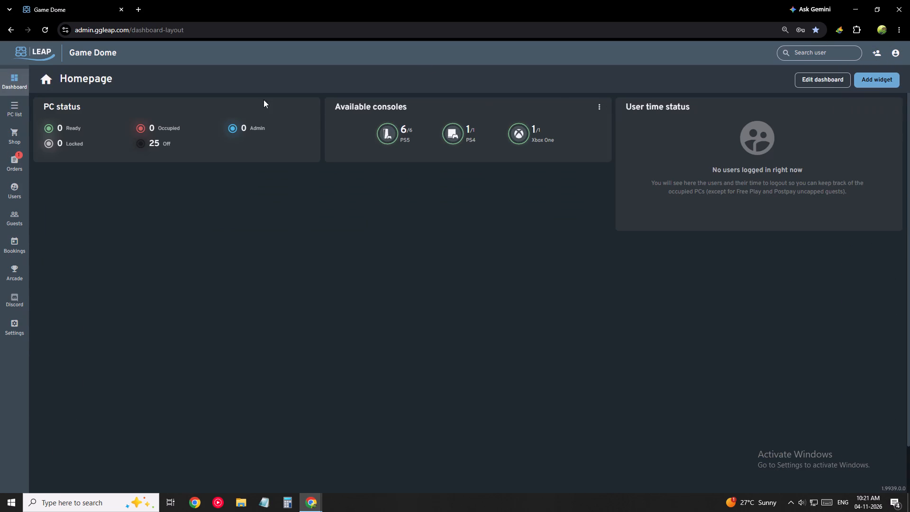
Open the orders section and view the Order History listing.
left_click(7, 105)
left_click(0, 165)
left_click(147, 101)
left_click(234, 104)
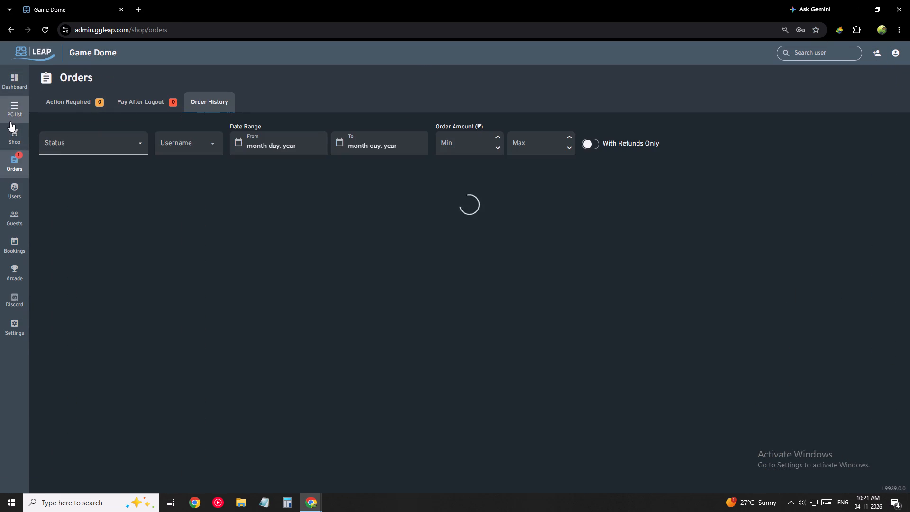
left_click(10, 121)
left_click(14, 151)
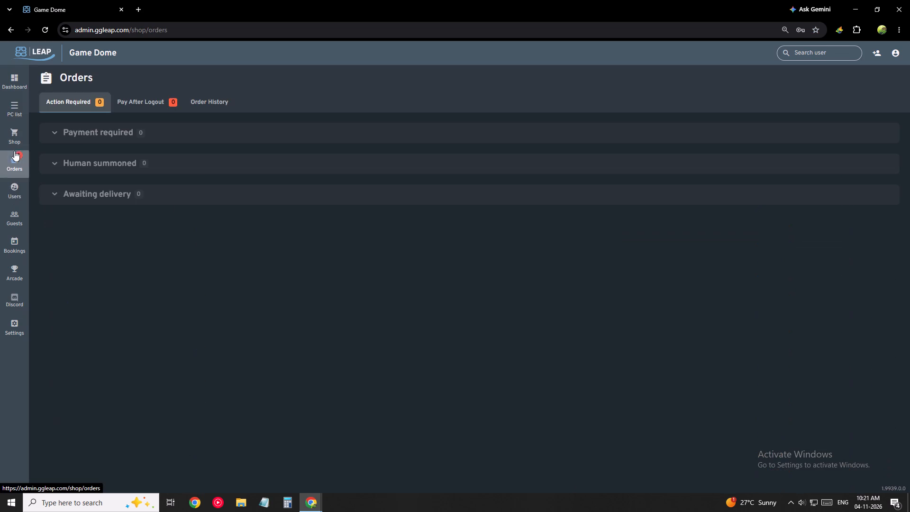
left_click(203, 102)
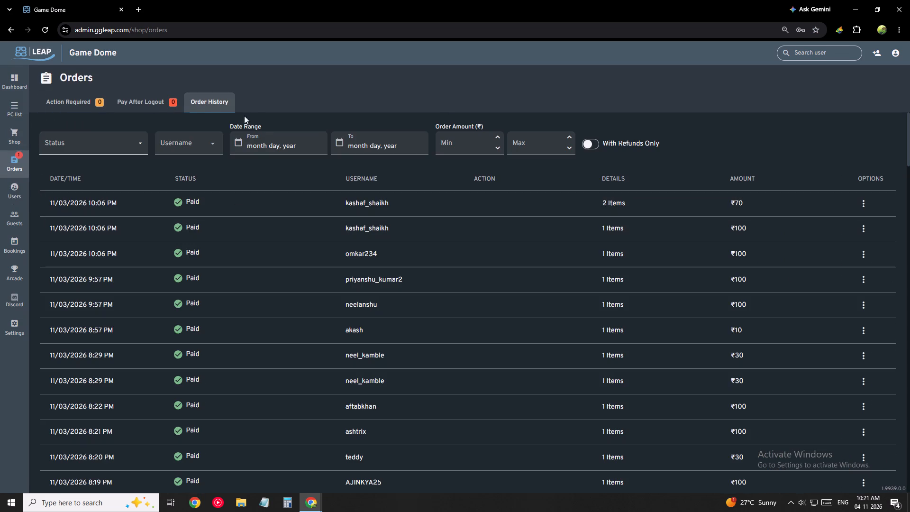
Check the dashboard, followed by the PC list down to its Consoles table.
left_click(0, 90)
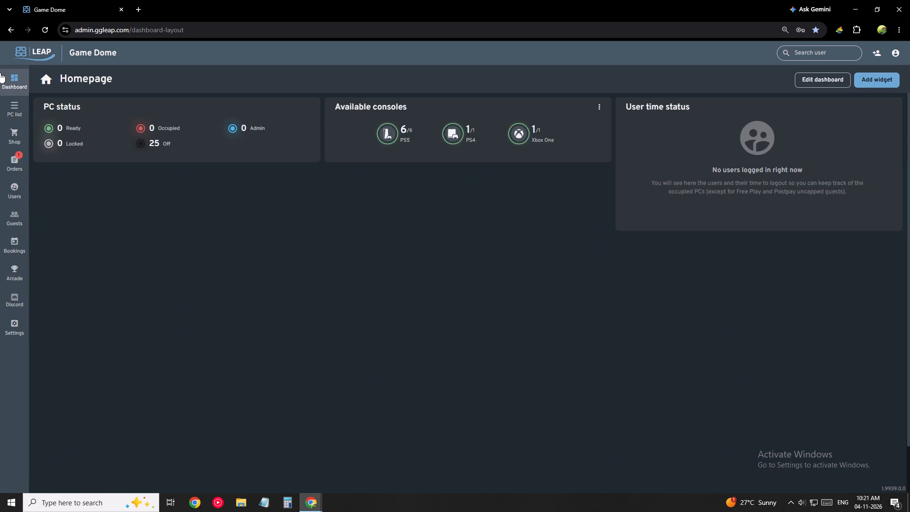
left_click(0, 106)
scroll(342, 271, "down", 14)
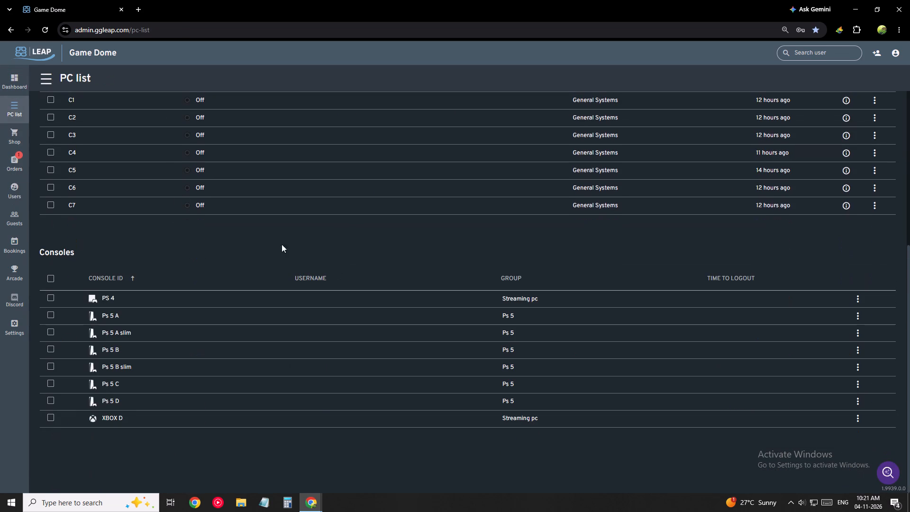
Reopen the Order History listing in the orders section.
left_click(5, 173)
left_click(183, 98)
left_click(208, 98)
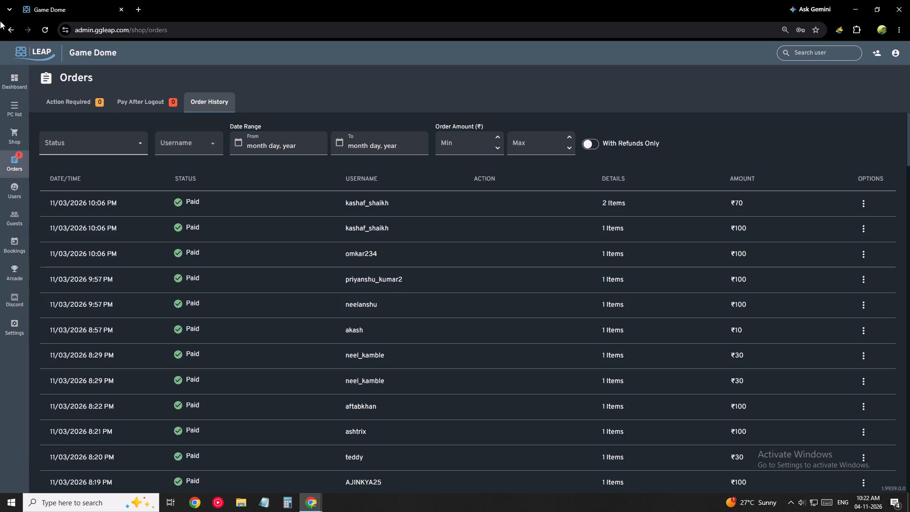
Return to the PC list and examine the computers and the Consoles table.
left_click(8, 100)
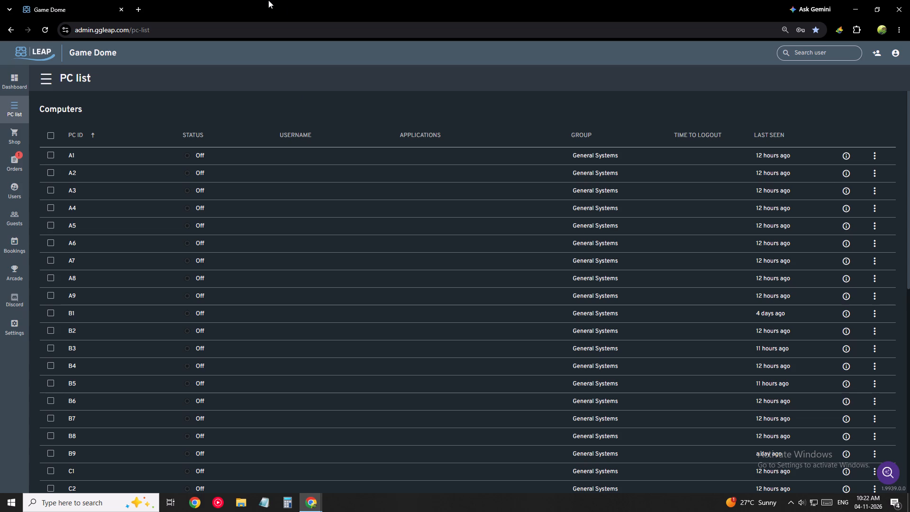
scroll(192, 314, "down", 12)
scroll(194, 314, "up", 1)
scroll(194, 314, "down", 4)
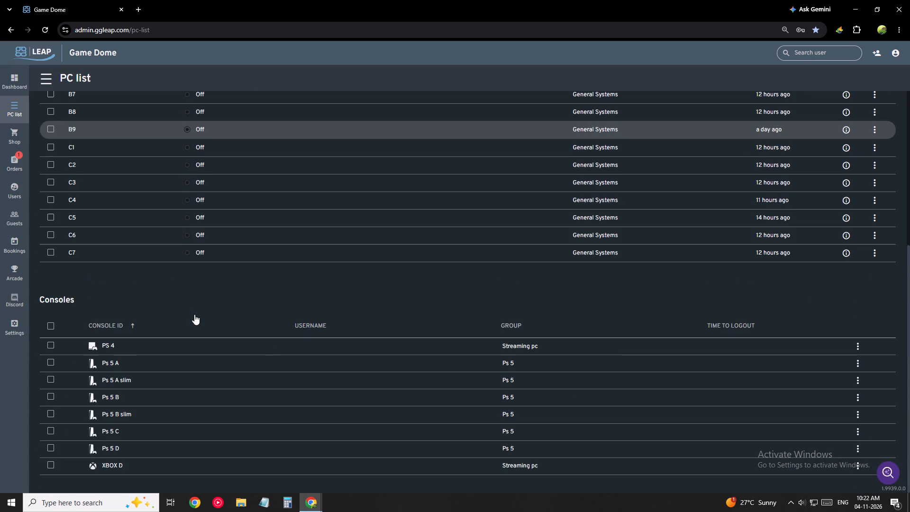
scroll(194, 314, "down", 14)
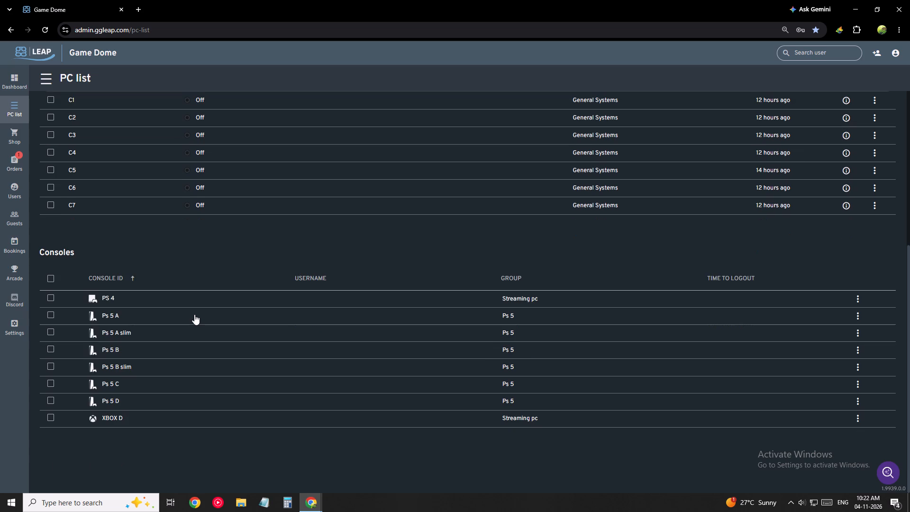
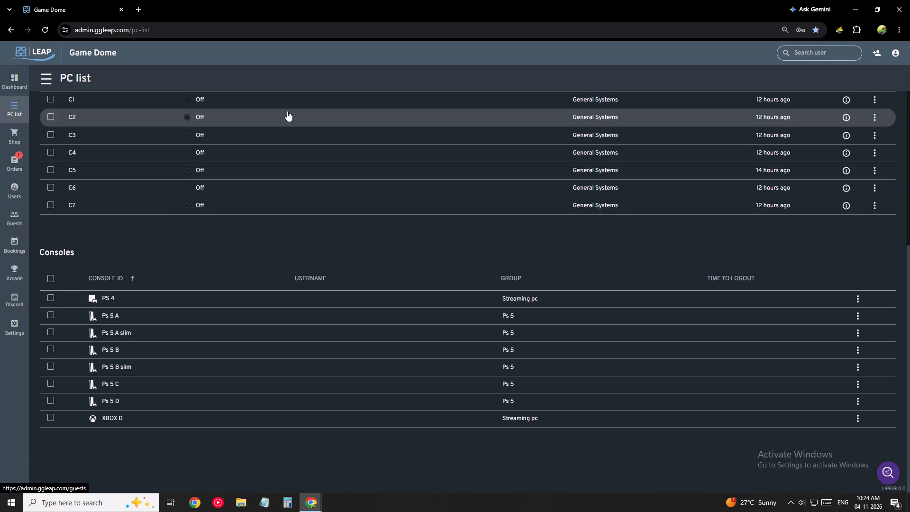
Check the computers' status by alternating between the dashboard's PC status overview and the PC list.
left_click(2, 78)
left_click(10, 86)
left_click(9, 101)
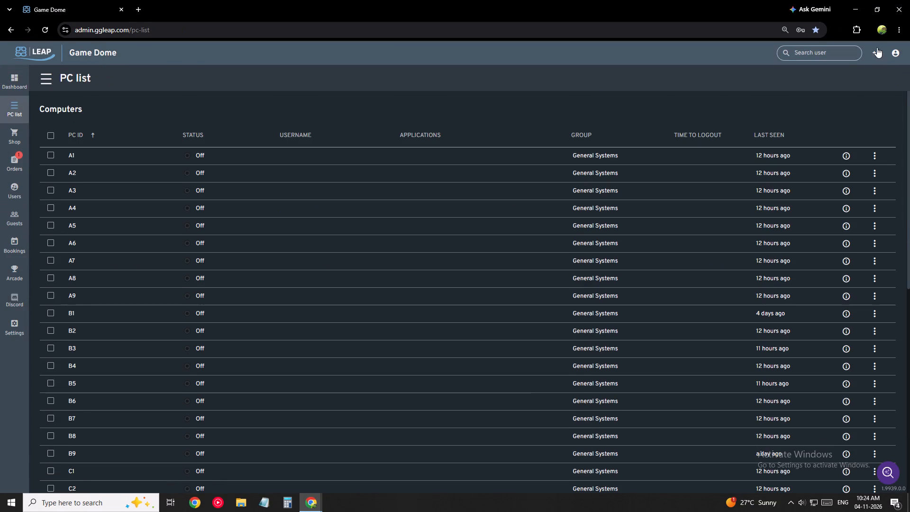
left_click(2, 114)
left_click(10, 93)
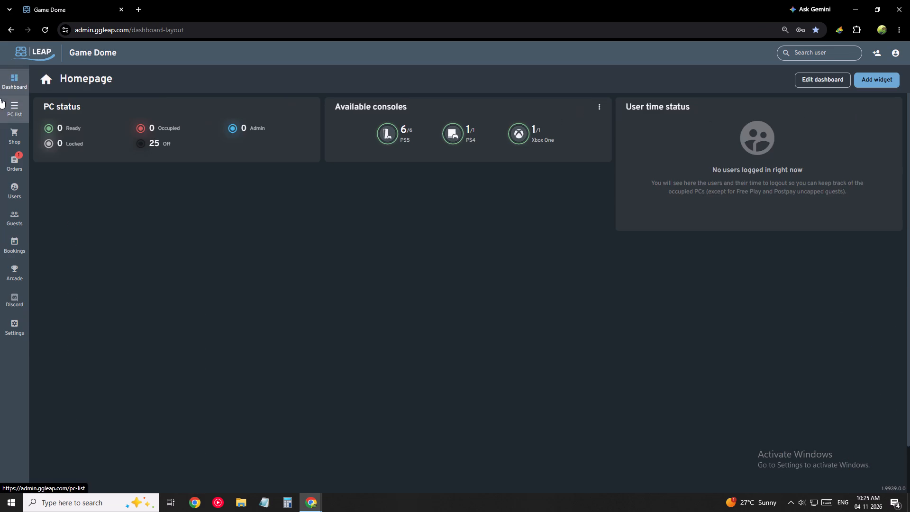
left_click(0, 101)
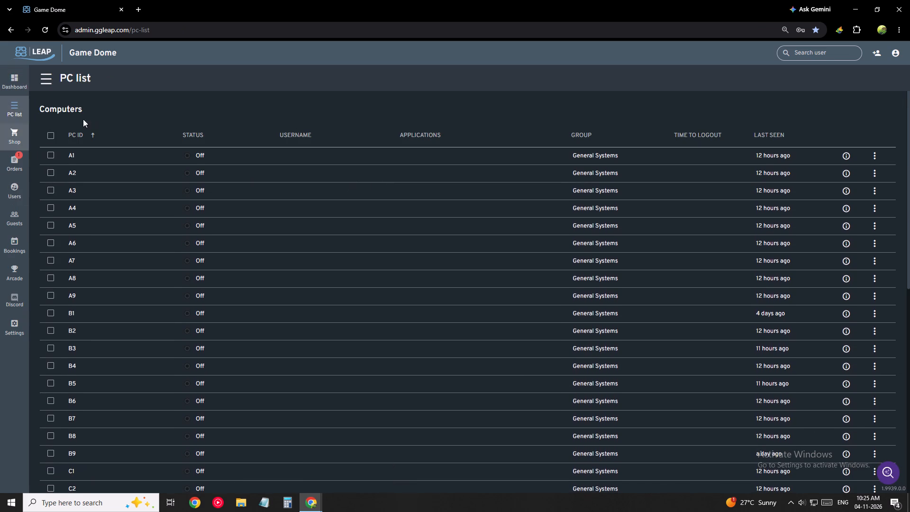
left_click(0, 77)
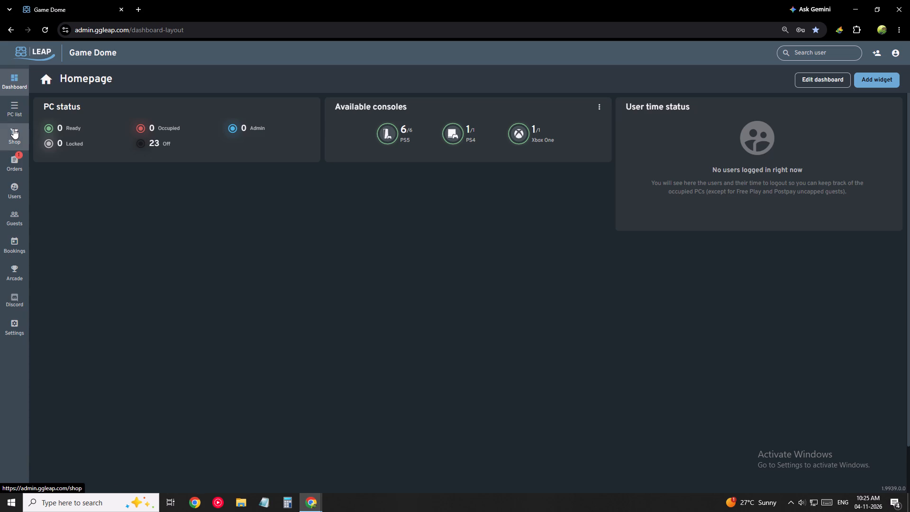
left_click(0, 104)
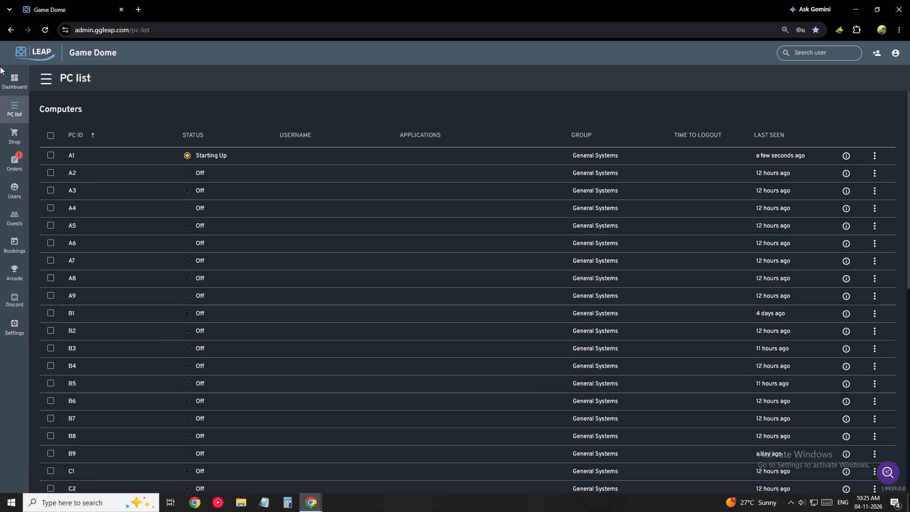
Refresh the PC list through the dashboard and examine the status of computers A1 to C7.
left_click(0, 167)
left_click(12, 84)
left_click(12, 105)
scroll(182, 158, "down", 2)
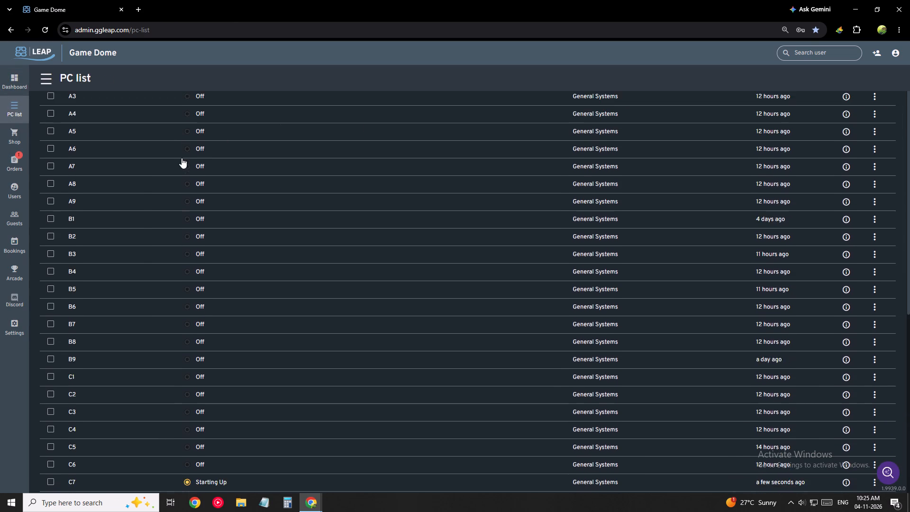
scroll(182, 158, "up", 4)
scroll(253, 193, "down", 1)
scroll(253, 196, "up", 1)
scroll(251, 202, "down", 4)
scroll(206, 286, "up", 1)
scroll(206, 286, "down", 2)
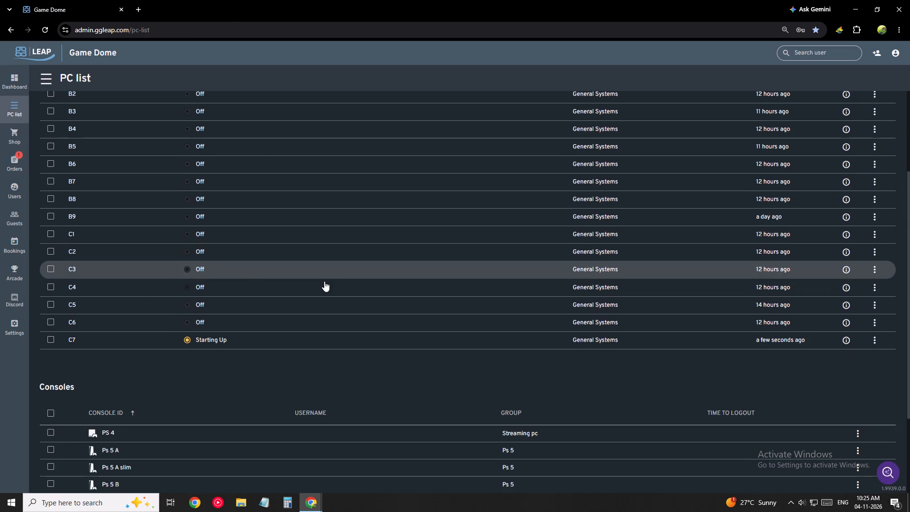
scroll(270, 320, "up", 12)
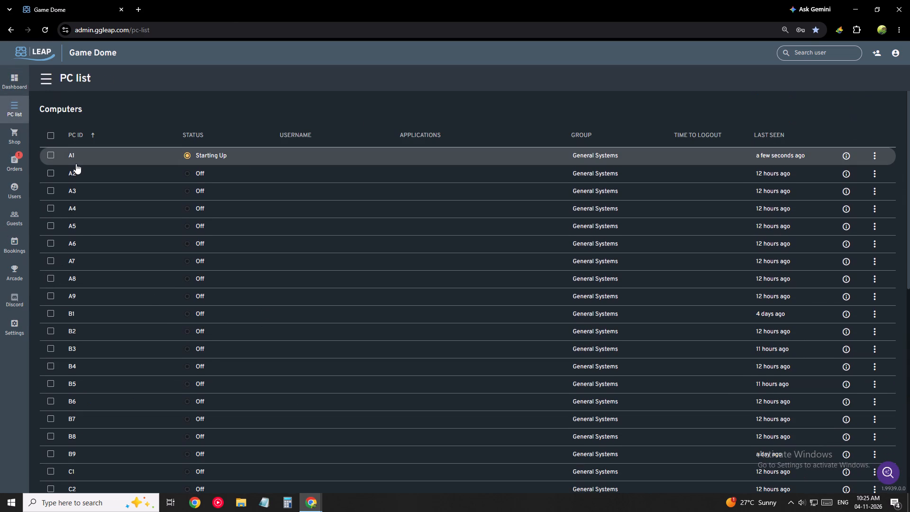
scroll(76, 163, "up", 7)
Reload the PC list and review the computers' startup status down to the Consoles table.
left_click(0, 167)
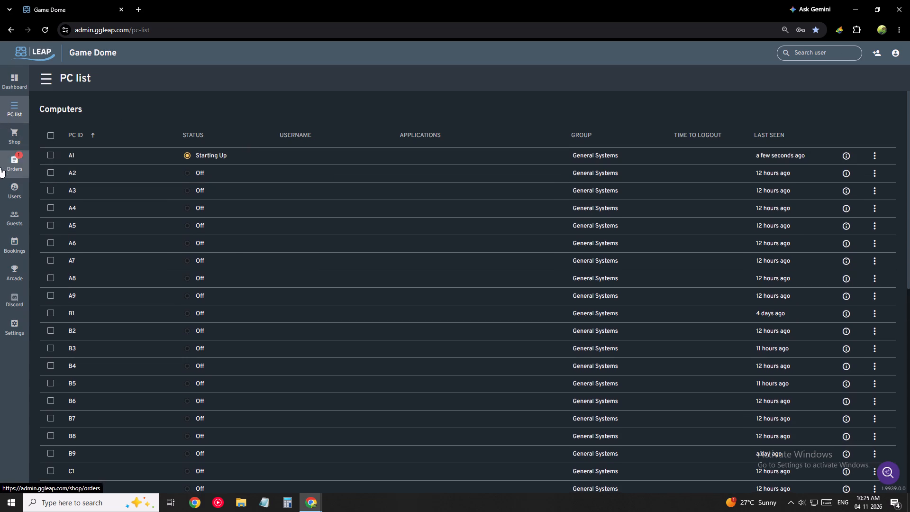
left_click(7, 103)
scroll(318, 217, "down", 8)
scroll(318, 217, "up", 1)
scroll(318, 217, "down", 2)
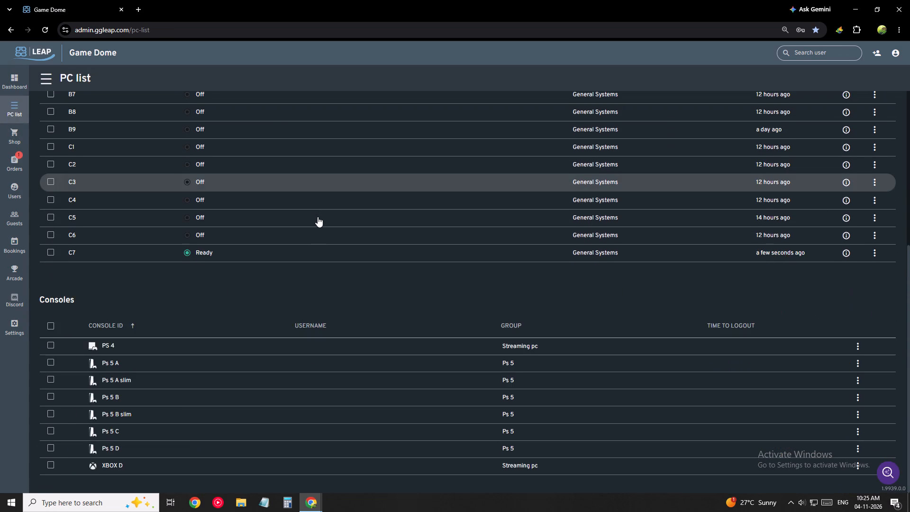
scroll(318, 217, "down", 3)
scroll(223, 239, "up", 4)
scroll(213, 291, "up", 2)
scroll(213, 291, "down", 1)
scroll(213, 291, "up", 3)
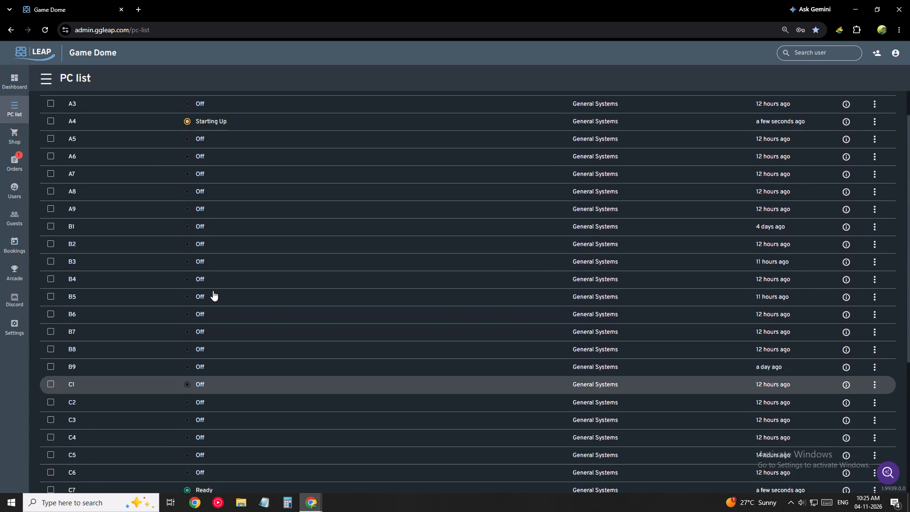
scroll(213, 291, "up", 3)
scroll(199, 166, "down", 3)
scroll(201, 246, "down", 3)
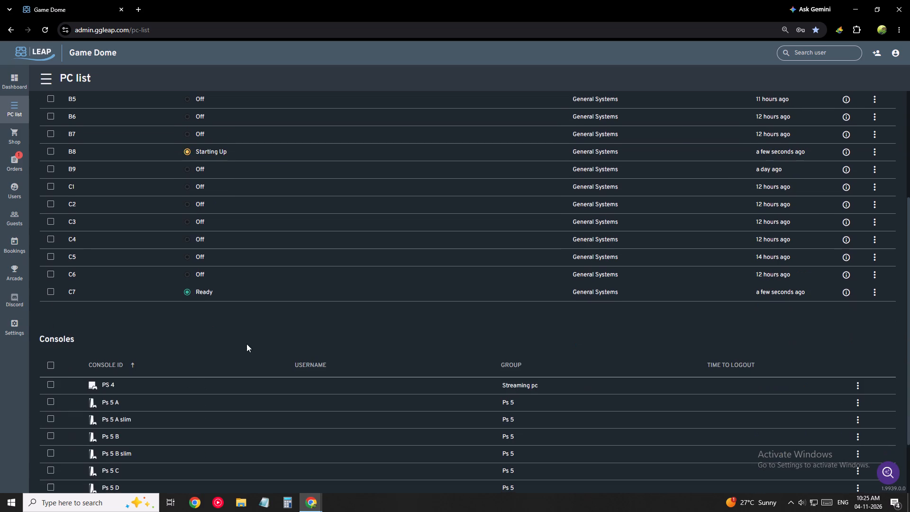
Monitor the startup status of the A, B and C computers in the PC list.
scroll(248, 348, "up", 9)
scroll(257, 350, "down", 2)
scroll(257, 350, "up", 1)
scroll(257, 350, "down", 5)
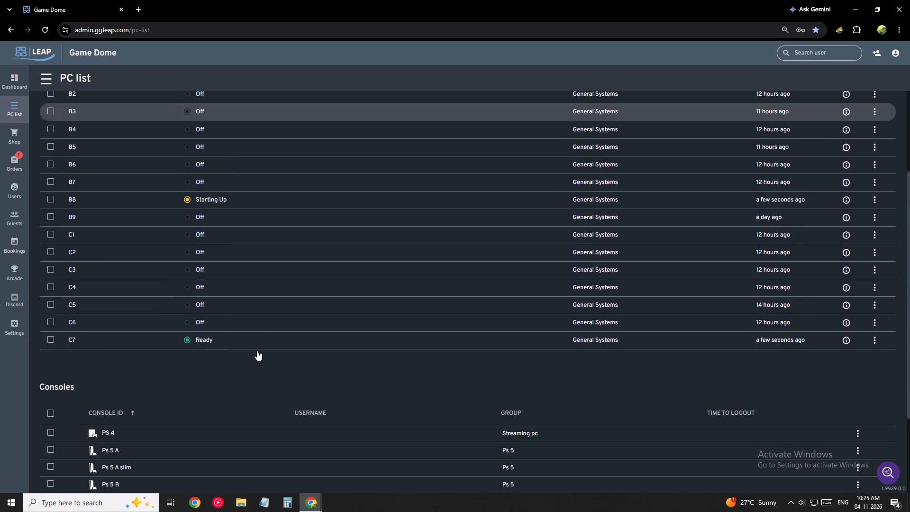
scroll(257, 350, "down", 4)
scroll(219, 294, "up", 5)
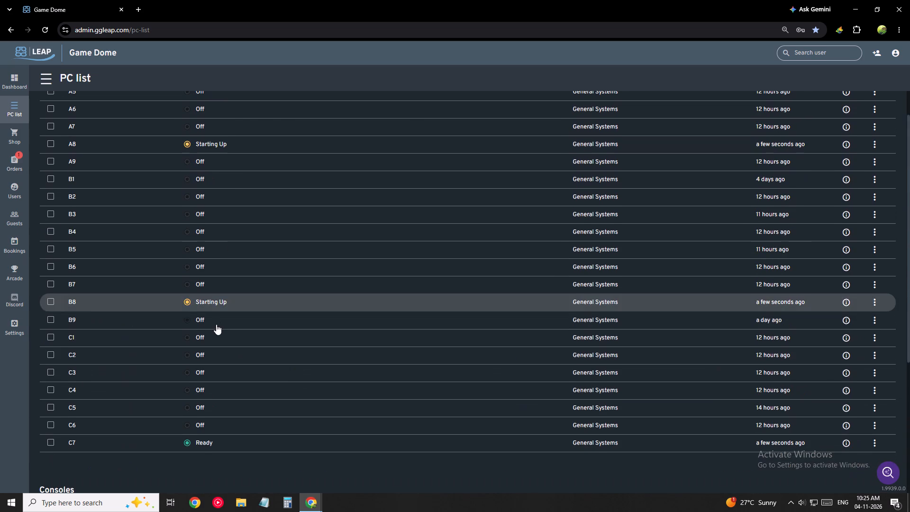
scroll(214, 273, "up", 6)
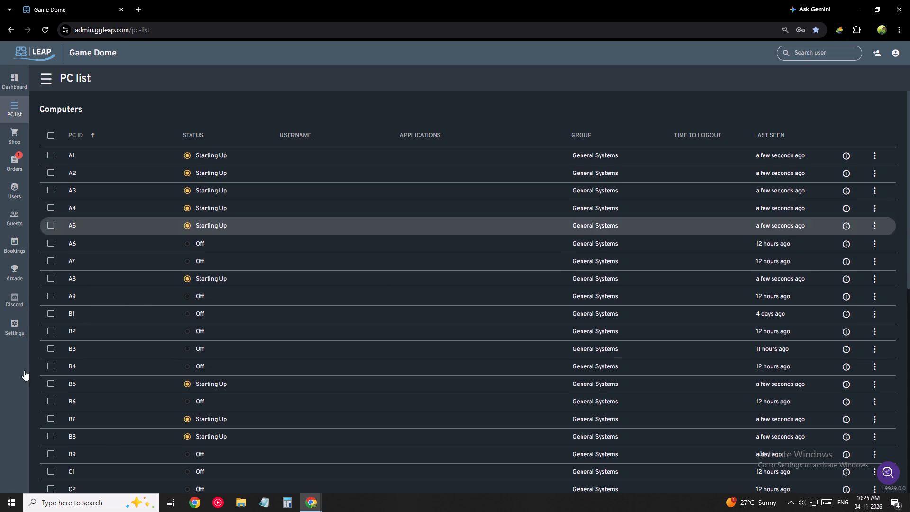
scroll(181, 236, "down", 7)
scroll(217, 276, "up", 3)
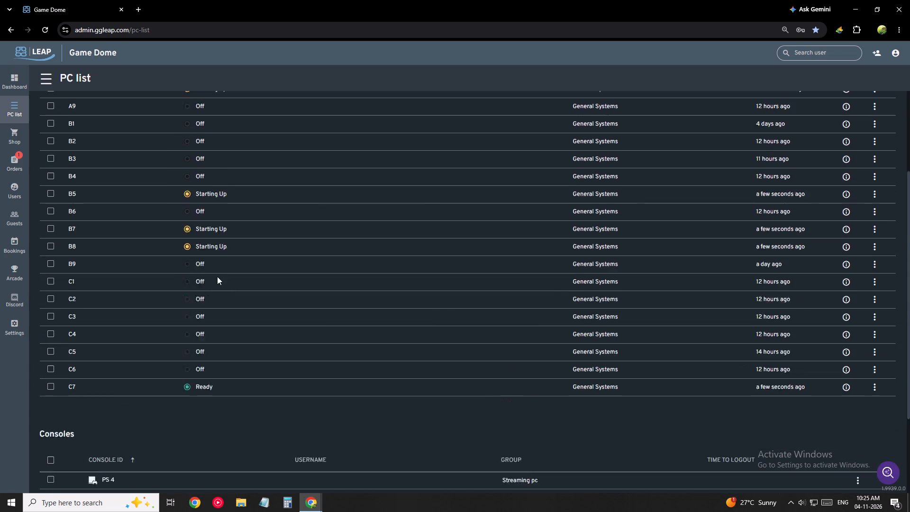
scroll(217, 276, "up", 5)
key("alt+Tab")
key("alt+Tab")
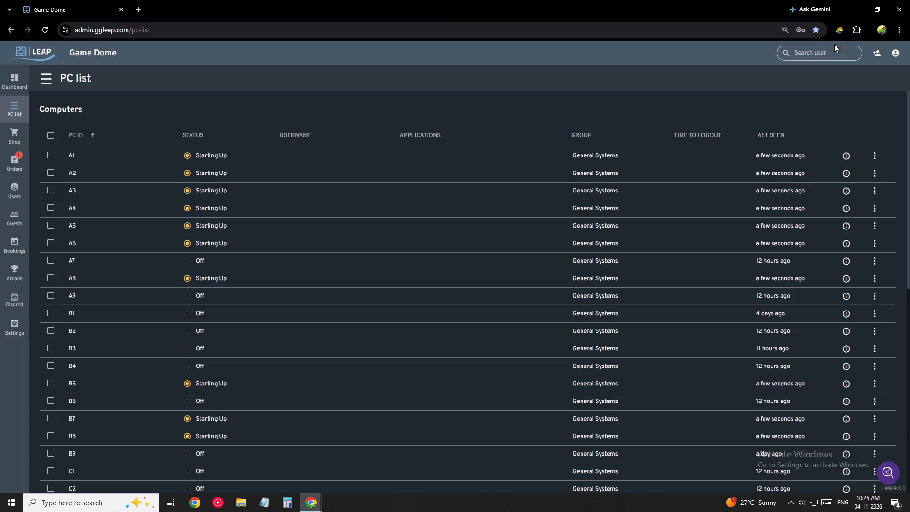
Recheck the dashboard's PC status overview, followed by the computers and consoles in the PC list.
left_click(9, 89)
left_click(6, 115)
scroll(343, 248, "down", 5)
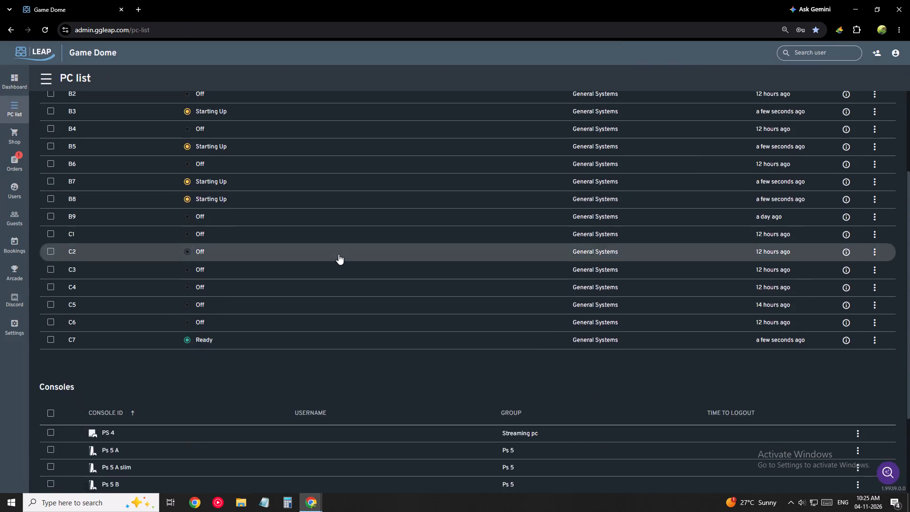
scroll(338, 254, "down", 7)
left_click(14, 89)
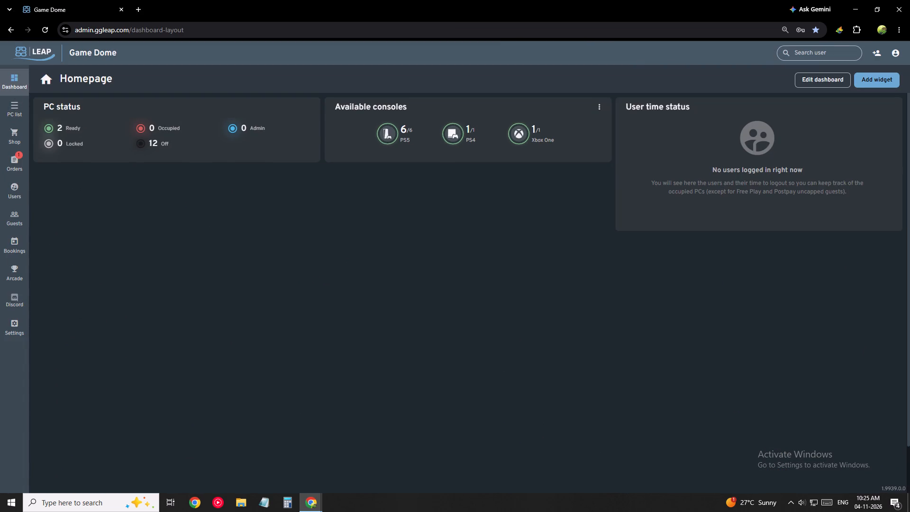
left_click(41, 106)
left_click(0, 107)
scroll(421, 331, "down", 9)
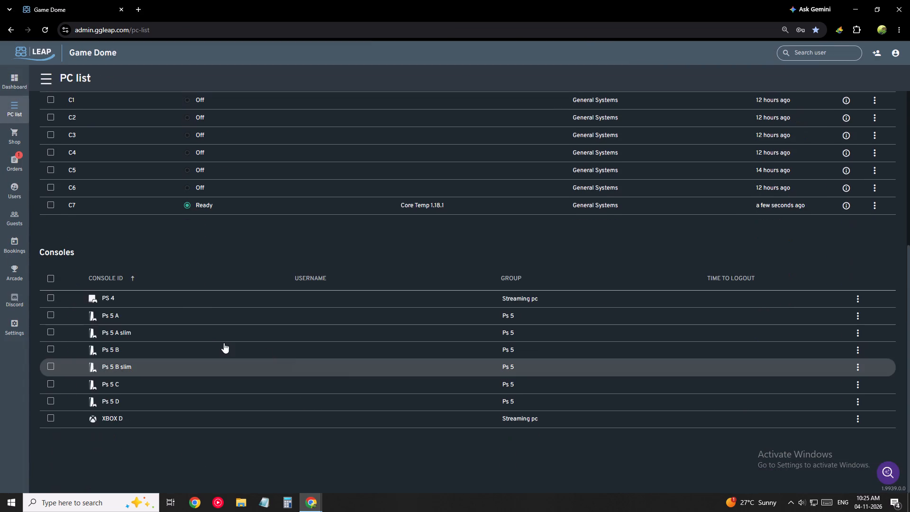
scroll(224, 343, "up", 4)
Switch to the GD VIMAN MNAGAR spreadsheet and select Aayush's food cell in the 11/04/26 record.
key("alt+Tab")
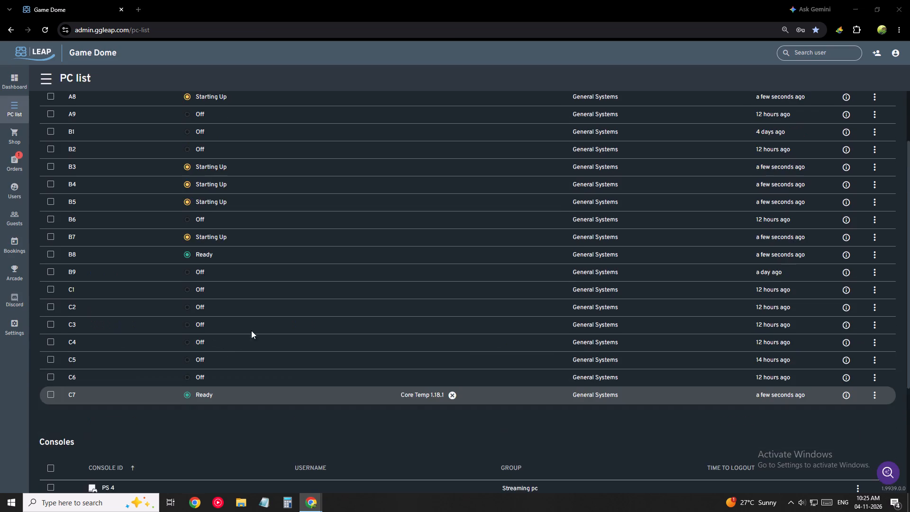
scroll(615, 319, "down", 4)
scroll(545, 343, "up", 7)
left_click_drag(265, 319, 268, 311)
left_click(272, 281)
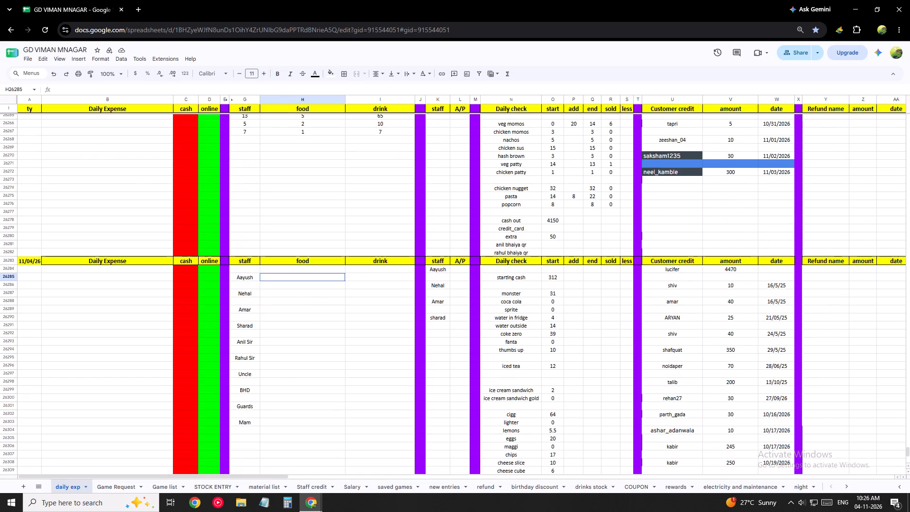
Return to the Game Dome admin site and search the users for "krihsna".
key("alt+Tab")
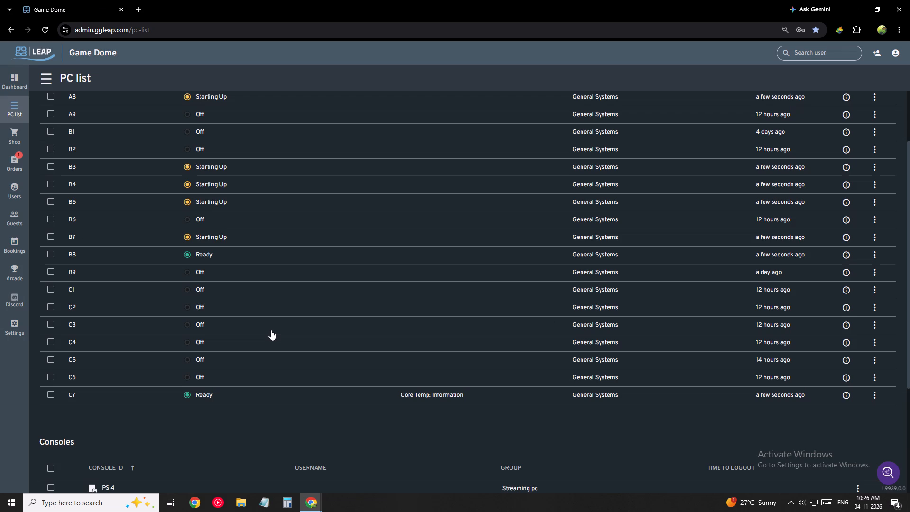
left_click(828, 45)
left_click(828, 49)
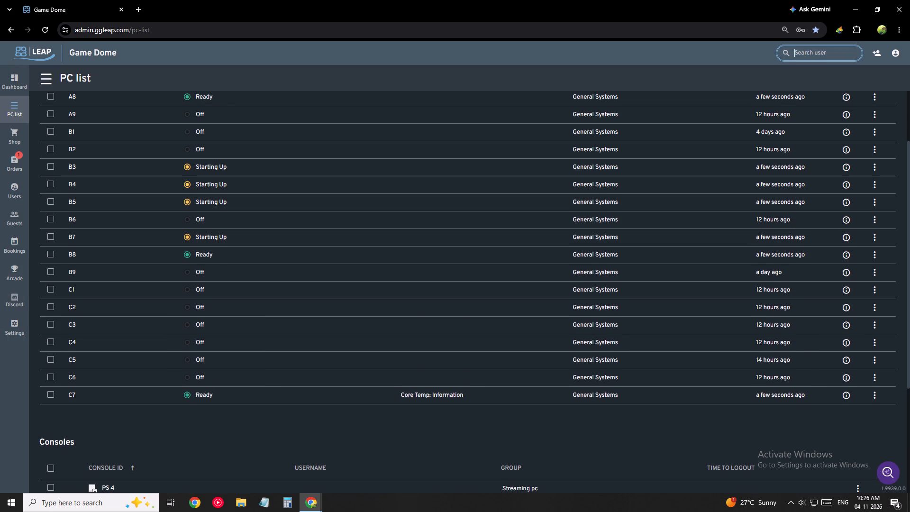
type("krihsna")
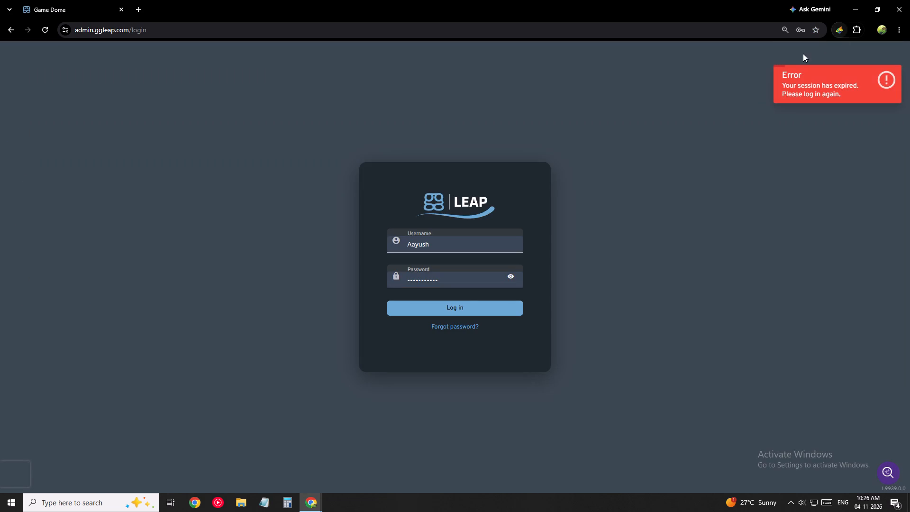
Restart the UltraSurf VPN, and log back in to the admin site with the filled-in credentials.
left_click(837, 27)
left_click(830, 87)
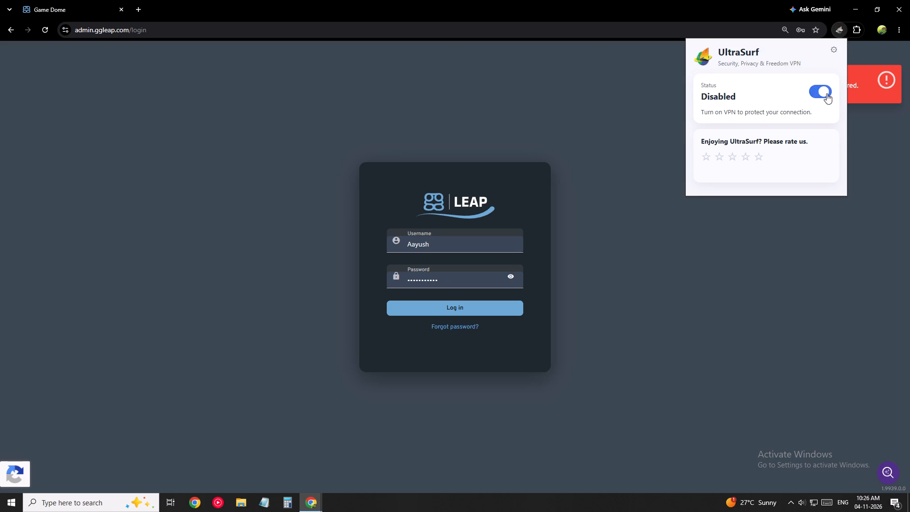
left_click(826, 94)
left_click(812, 94)
left_click(498, 135)
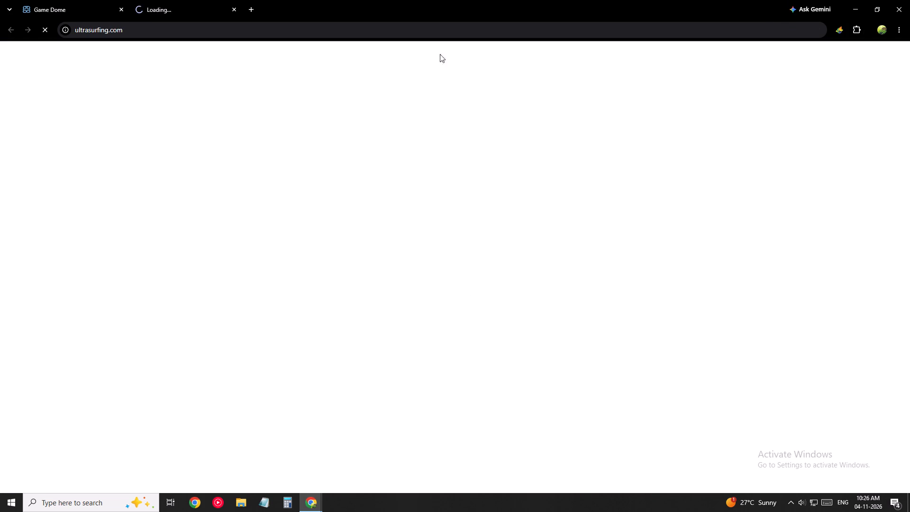
left_click(237, 9)
left_click(457, 302)
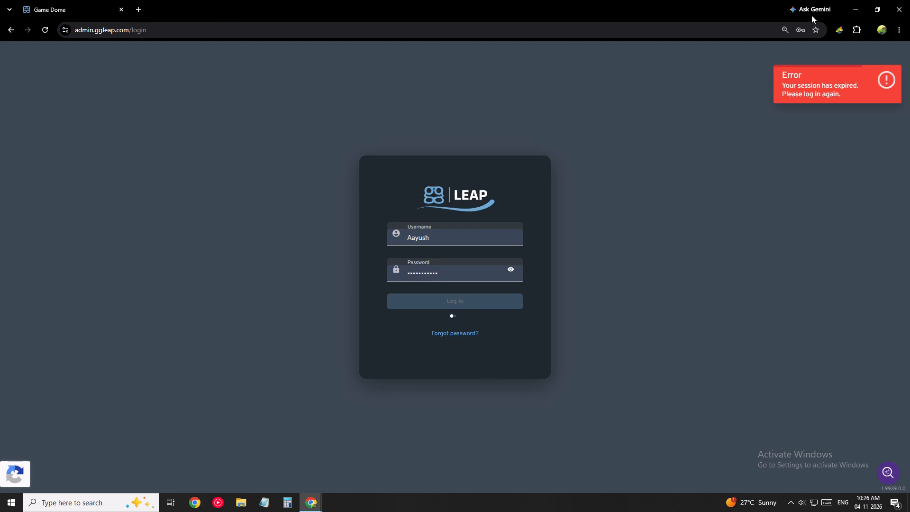
Turn off the UltraSurf VPN.
left_click(842, 31)
left_click(819, 92)
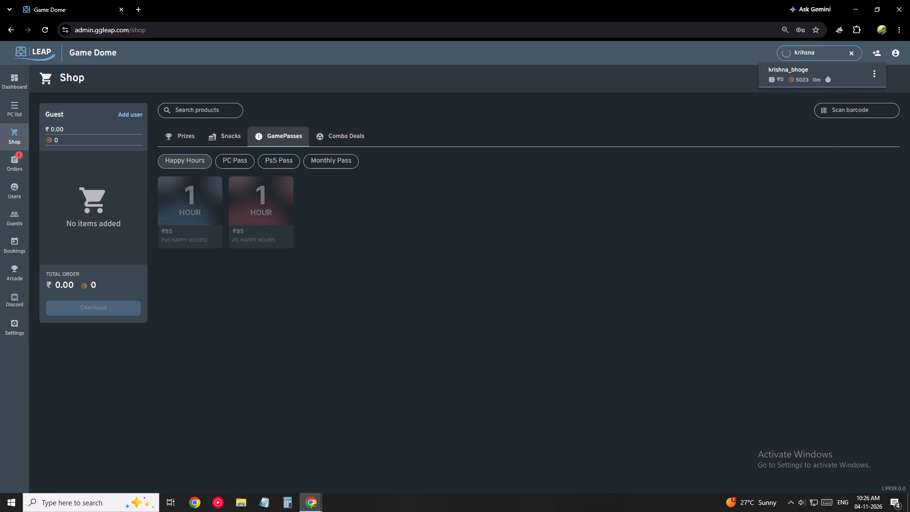
Clear the user search text and return to the PC list by way of the dashboard.
left_click(830, 56)
key("BackSpace")
key("BackSpace")
key("BackSpace")
key("BackSpace")
key("BackSpace")
key("BackSpace")
key("BackSpace")
key("BackSpace")
key("BackSpace")
key("BackSpace")
key("BackSpace")
key("BackSpace")
key("BackSpace")
key("BackSpace")
key("BackSpace")
key("BackSpace")
key("BackSpace")
key("BackSpace")
key("BackSpace")
key("BackSpace")
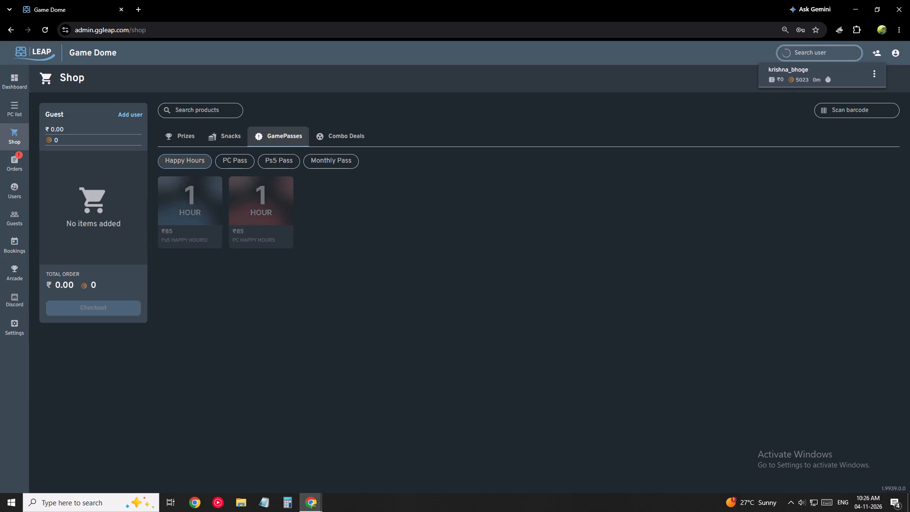
left_click(0, 76)
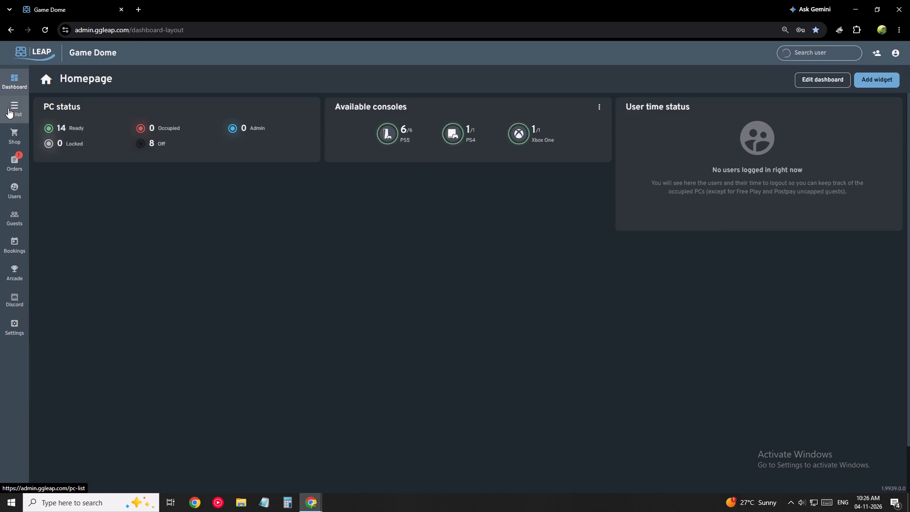
left_click(8, 108)
Search the users for the customer account by its full username beginning with "krishna".
left_click(853, 46)
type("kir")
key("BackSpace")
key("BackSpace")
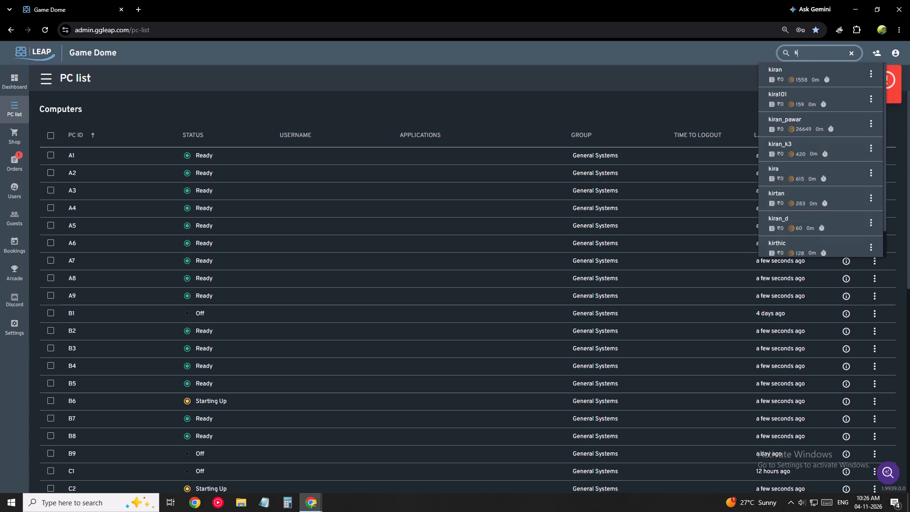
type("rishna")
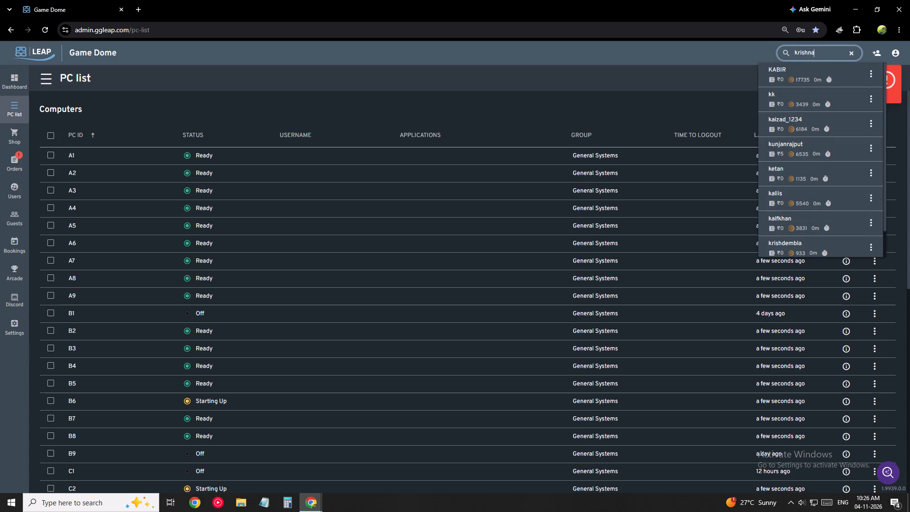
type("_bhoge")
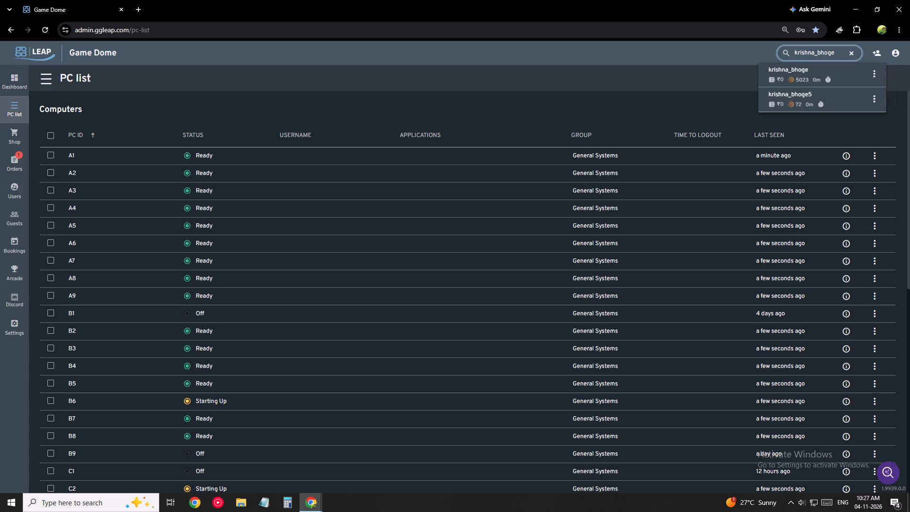
Search again for the customer username beginning with "krishna" and open the full shop from the Quicksell of the match without a trailing 5.
left_click(326, 77)
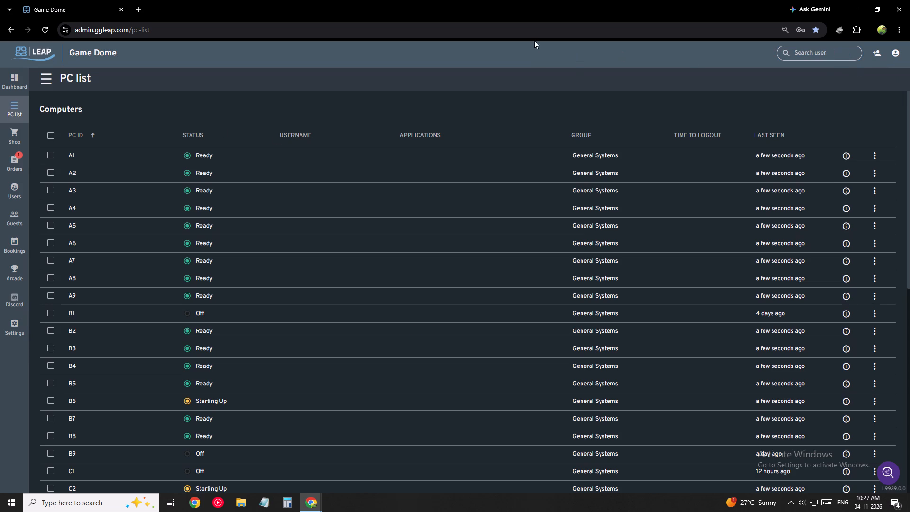
left_click(813, 46)
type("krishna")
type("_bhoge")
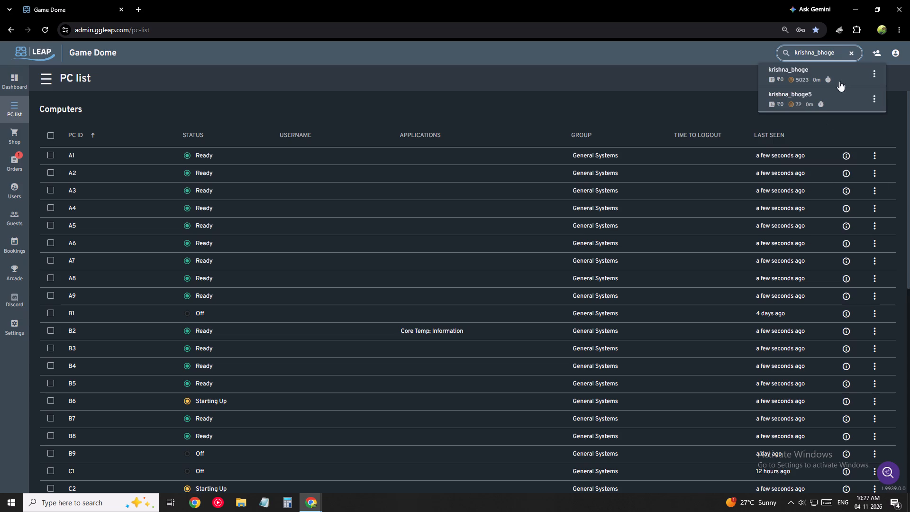
left_click(873, 73)
left_click(896, 82)
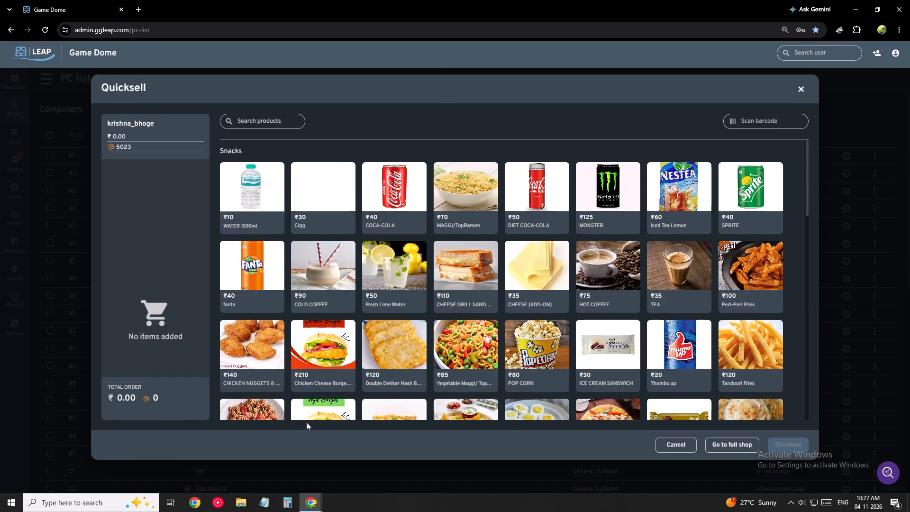
left_click(726, 447)
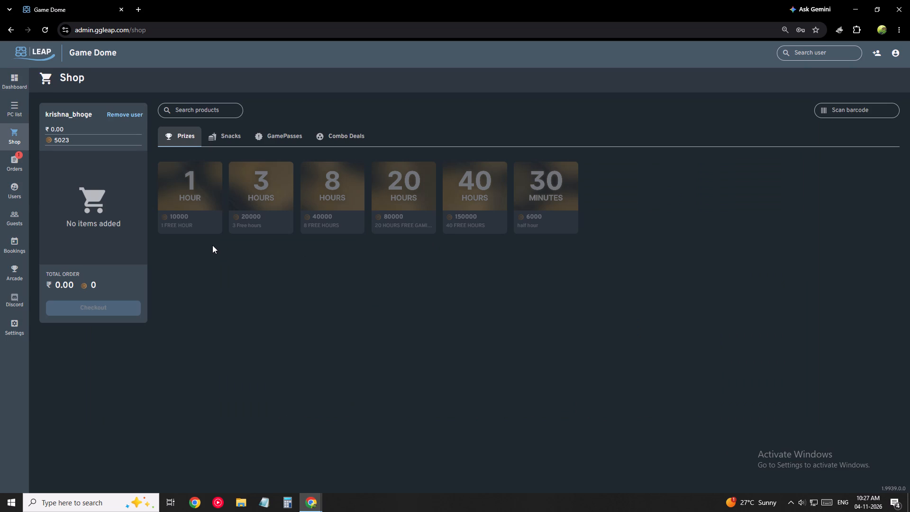
Add the one-hour "Ps5 HAPPY HOURS!" game pass to the customer's cart.
left_click(240, 141)
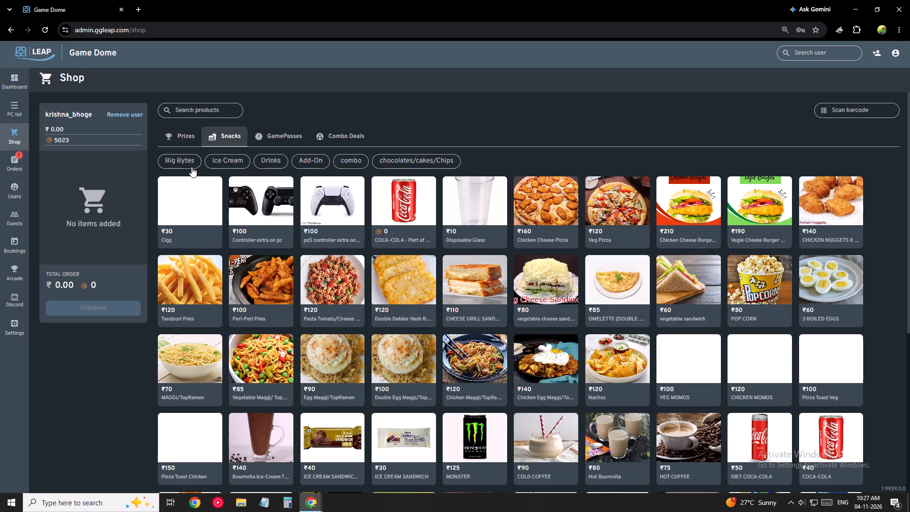
left_click(284, 132)
left_click(184, 162)
left_click_drag(174, 208, 66, 206)
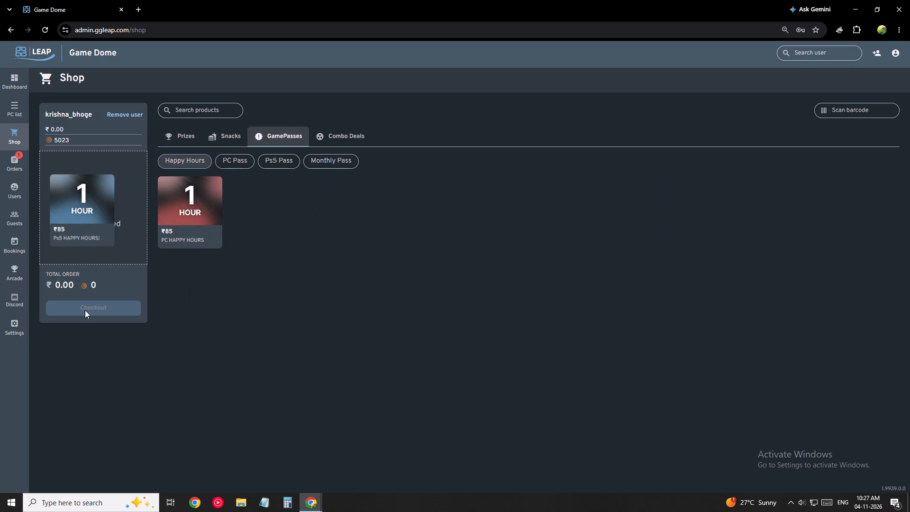
Check out the customer's order and charge the ₹85 by credit card.
left_click(91, 319)
left_click(129, 294)
left_click(110, 306)
left_click(242, 246)
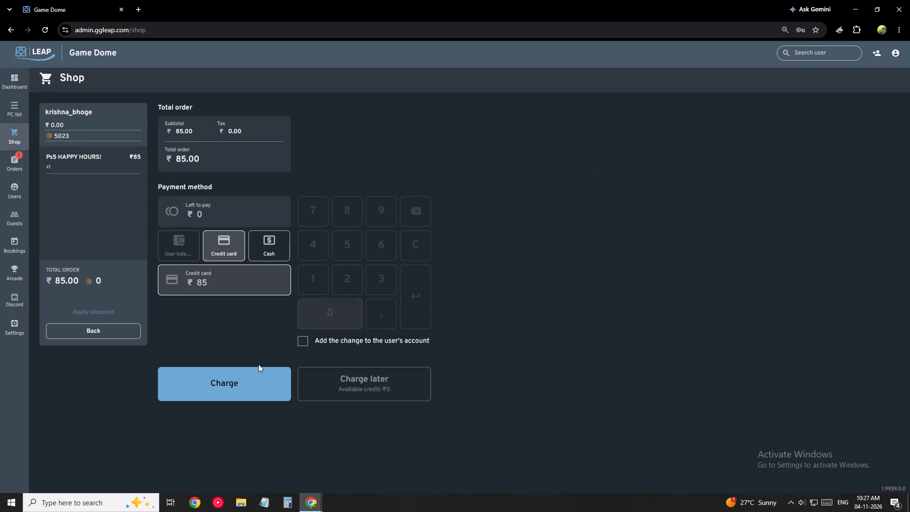
left_click(258, 365)
left_click(244, 373)
Copy the customer's username from the transaction page and paste it into the Customer credit cell at row 26318 of the Google Sheets daily exp sheet.
double_click(67, 111)
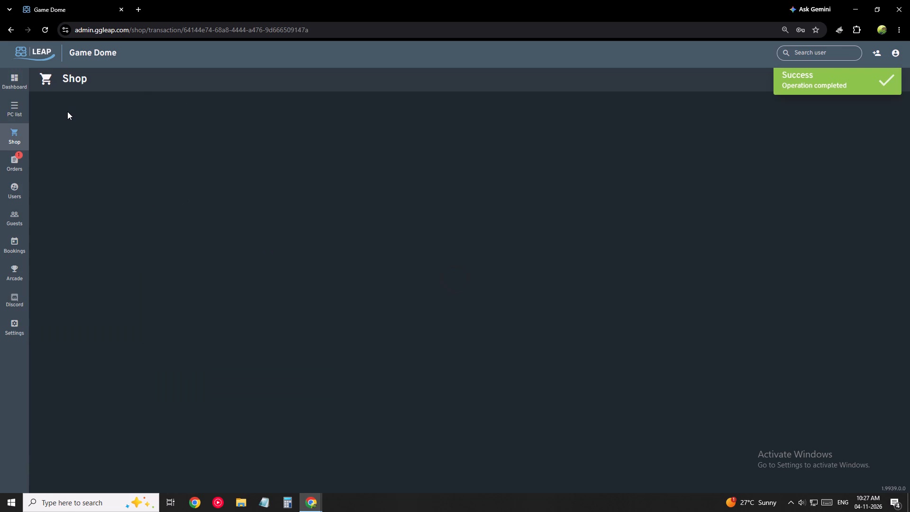
double_click(72, 112)
double_click(85, 112)
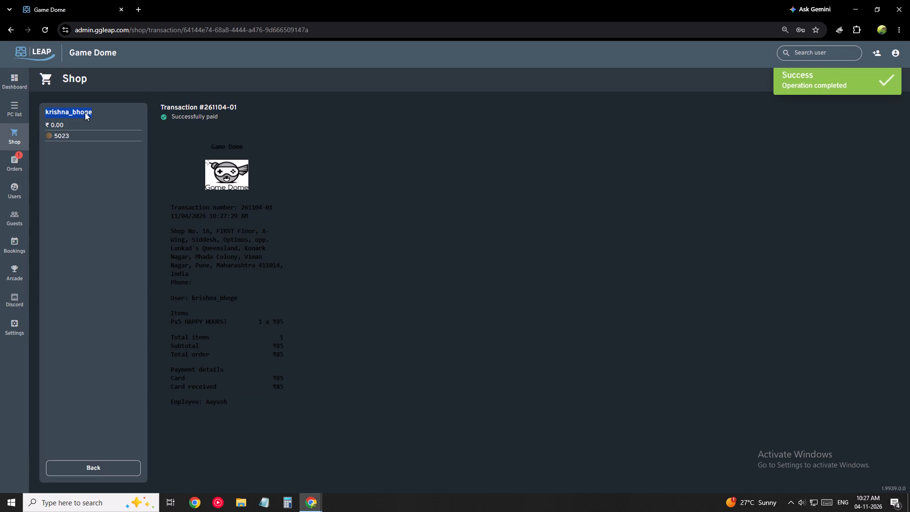
key("ctrl+c")
key("alt+Tab")
scroll(730, 357, "down", 3)
left_click(677, 411)
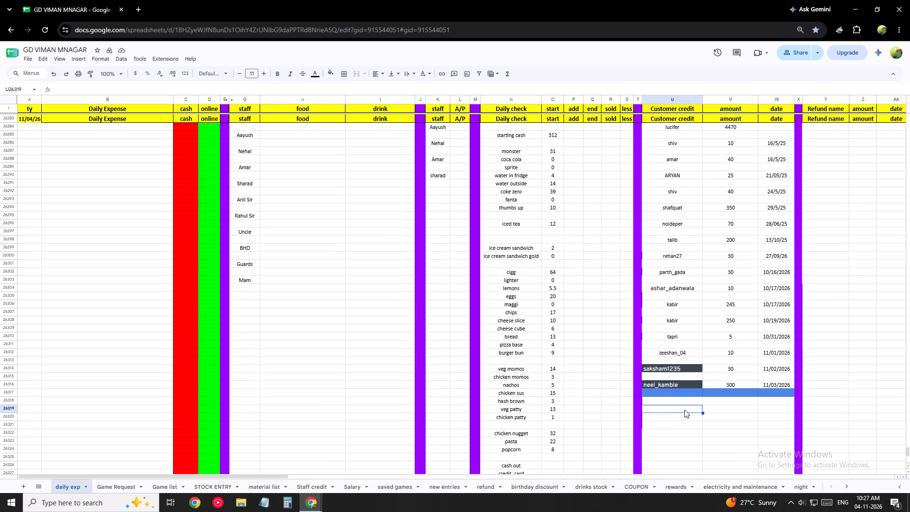
key("ctrl+v")
left_click(681, 402)
left_click(689, 410)
key("Delete")
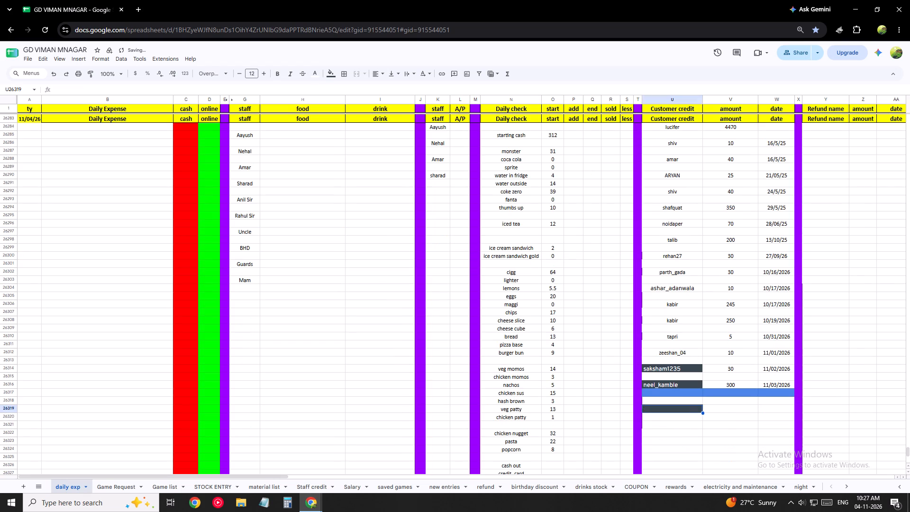
key("Up")
key("ctrl+v")
Clear the leftover dark fill from the empty Customer credit cell in row 26319.
left_click(689, 413)
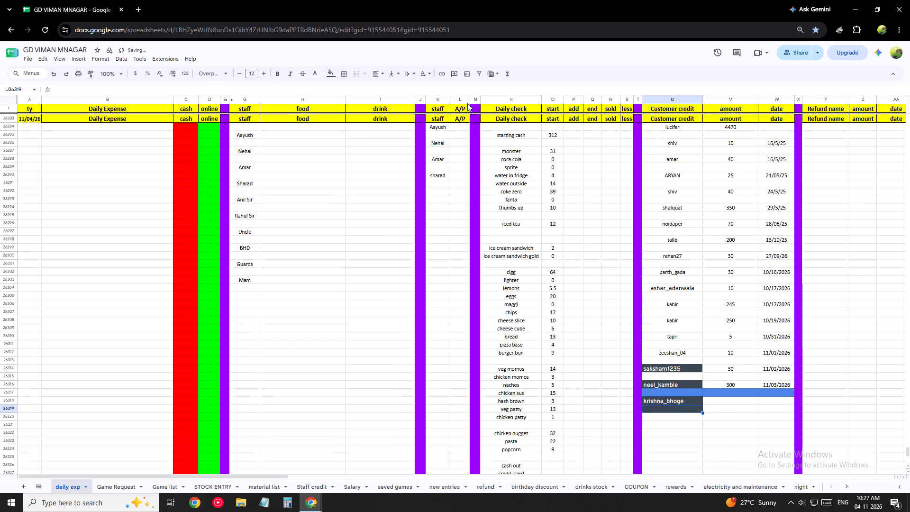
left_click(330, 78)
left_click(408, 101)
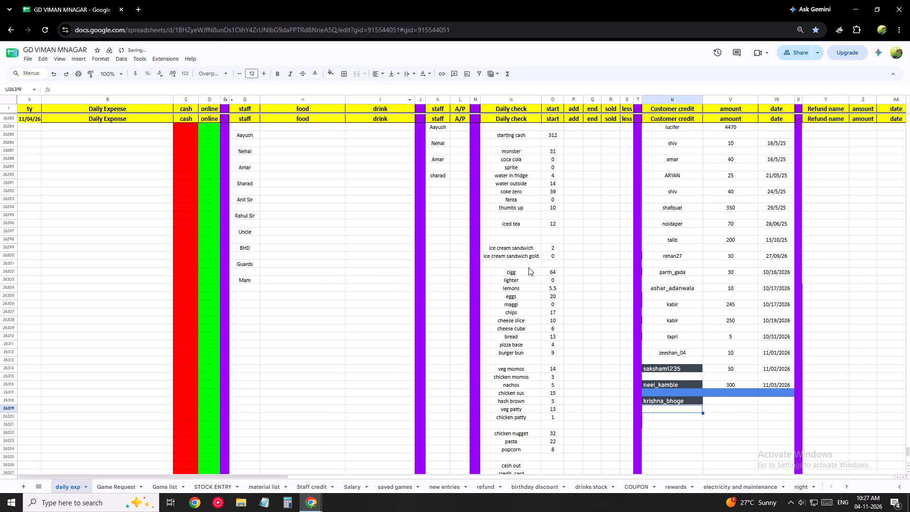
Enter 6 as the amount for the customer's credit entry in row 26318 and centre it horizontally.
left_click(742, 405)
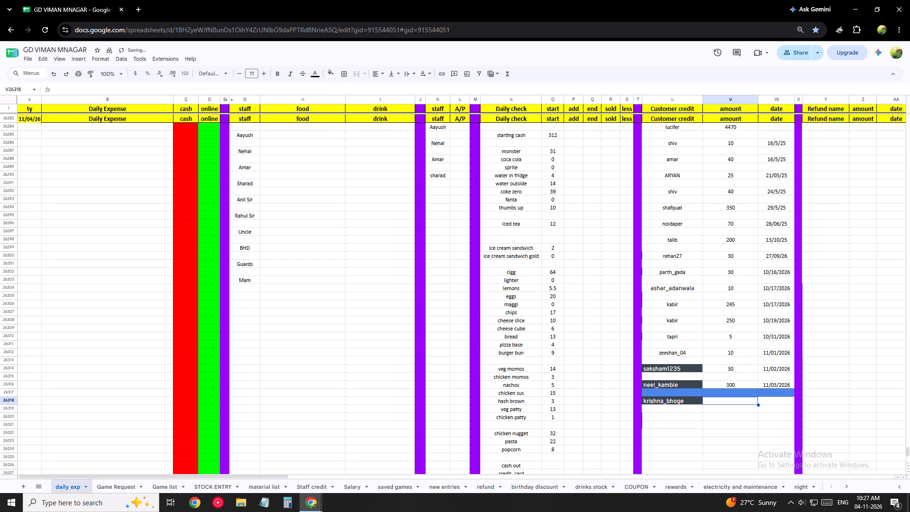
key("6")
key("Return")
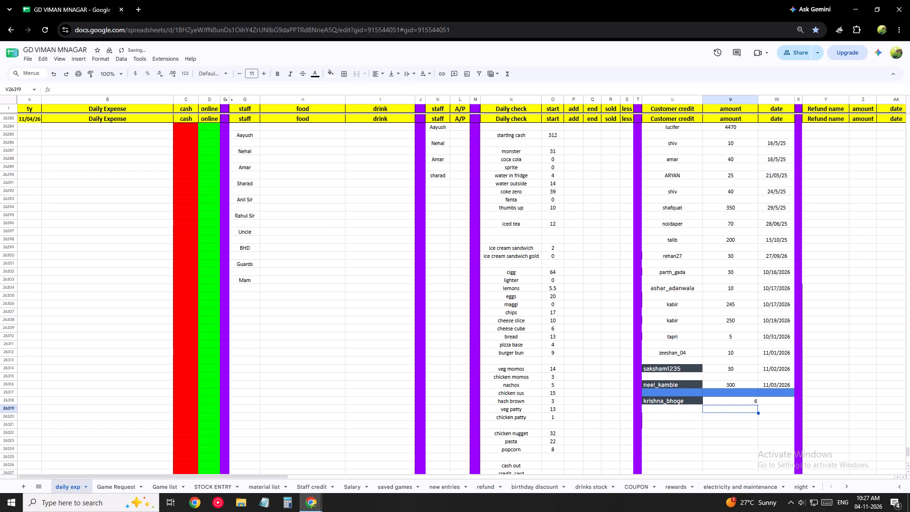
left_click(720, 401)
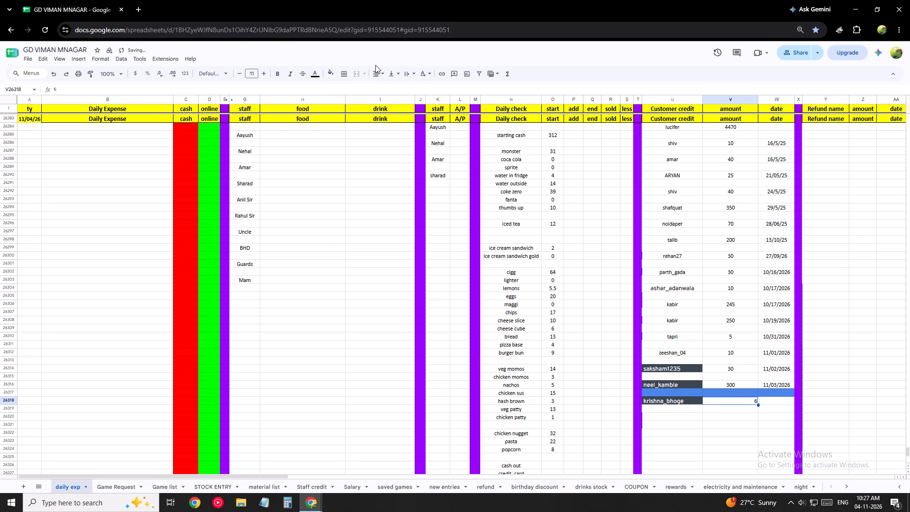
left_click(377, 81)
left_click(376, 73)
left_click(386, 86)
Select the date cell of the customer's credit entry in row 26318.
left_click_drag(510, 397, 519, 397)
left_click(772, 401)
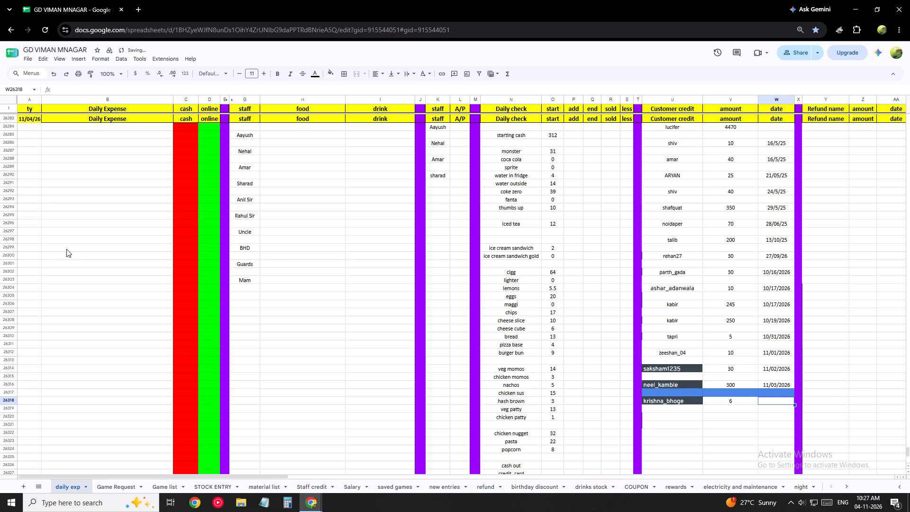
scroll(0, 328, "up", 3)
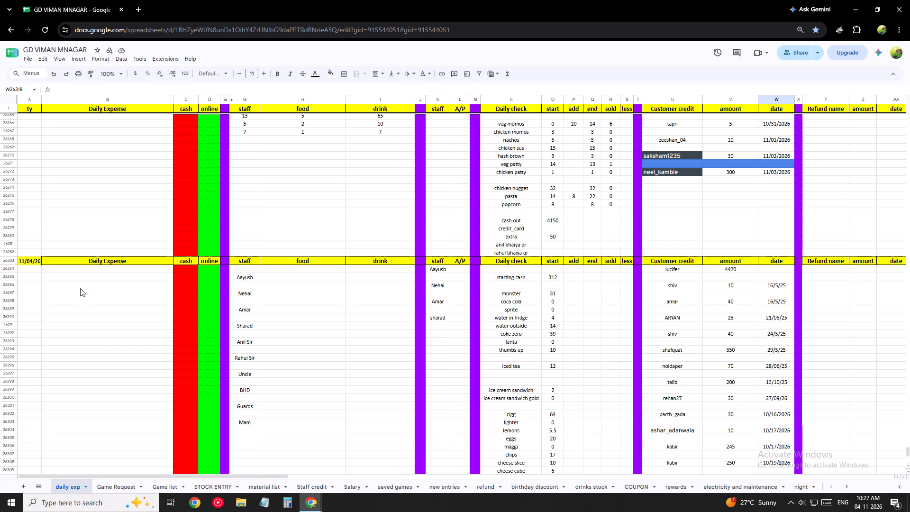
scroll(306, 264, "down", 5)
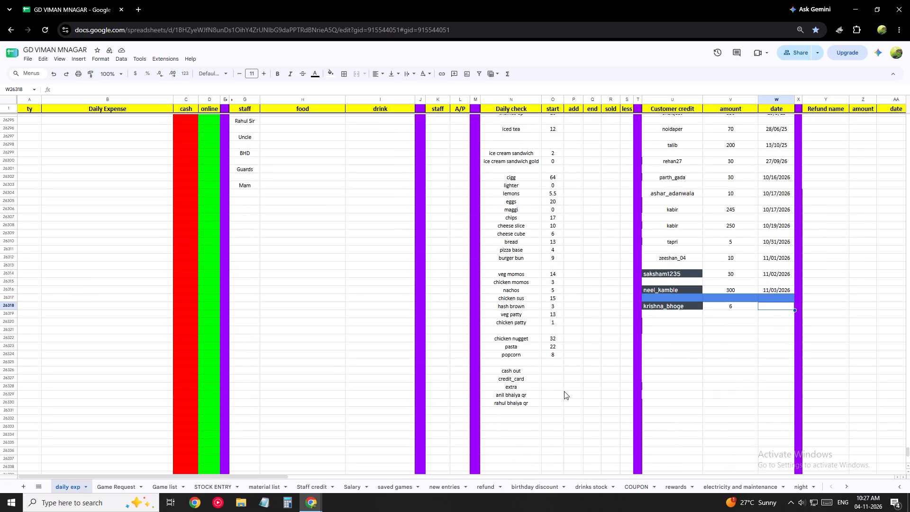
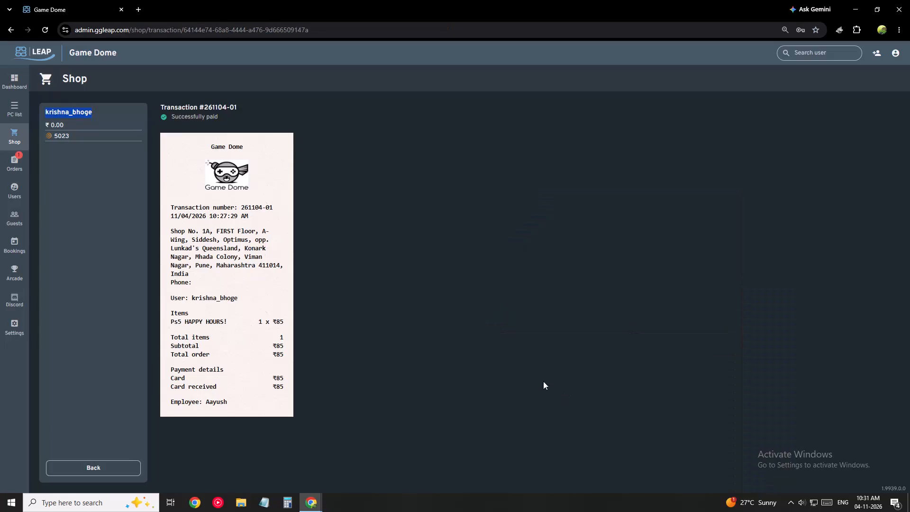
Check the PC list for the status of the computers and the consoles.
left_click(0, 106)
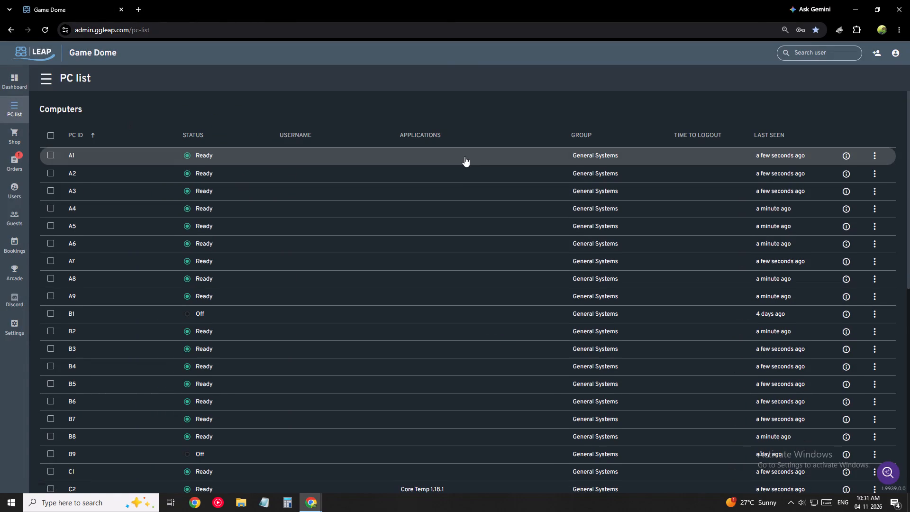
scroll(659, 207, "down", 9)
scroll(264, 267, "down", 1)
scroll(262, 272, "up", 1)
scroll(262, 276, "down", 1)
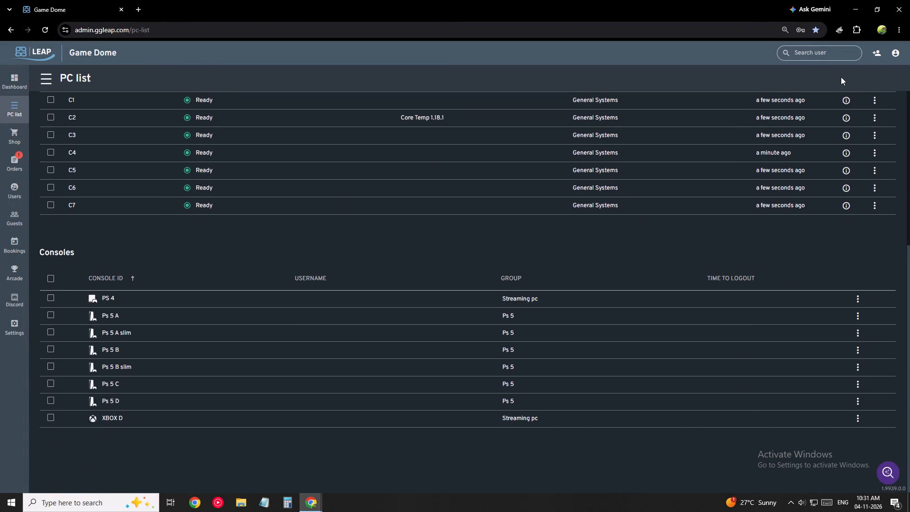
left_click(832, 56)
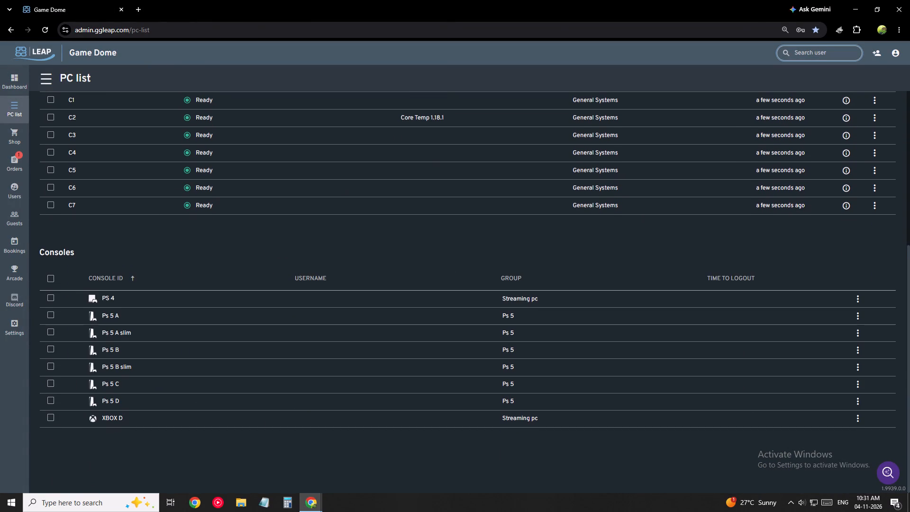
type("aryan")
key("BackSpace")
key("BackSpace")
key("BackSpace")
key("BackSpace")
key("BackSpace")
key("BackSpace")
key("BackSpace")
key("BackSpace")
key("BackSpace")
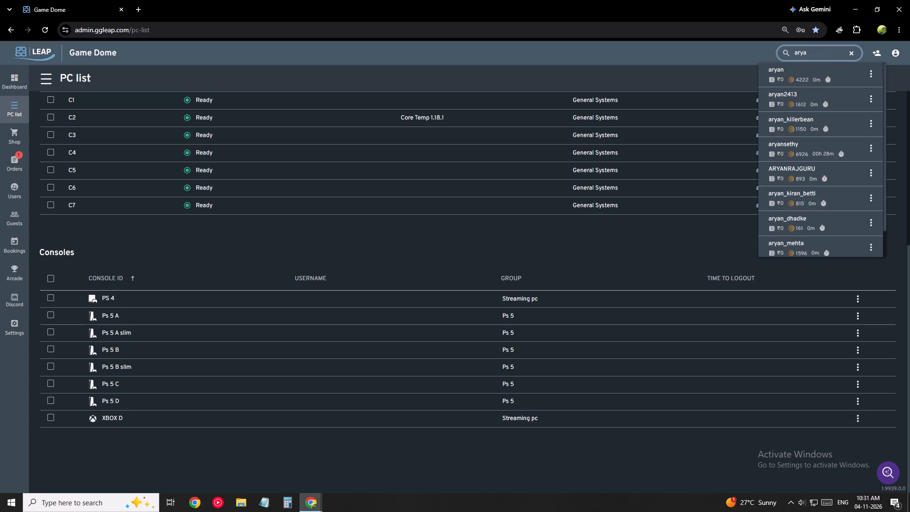
left_click(11, 171)
left_click(214, 96)
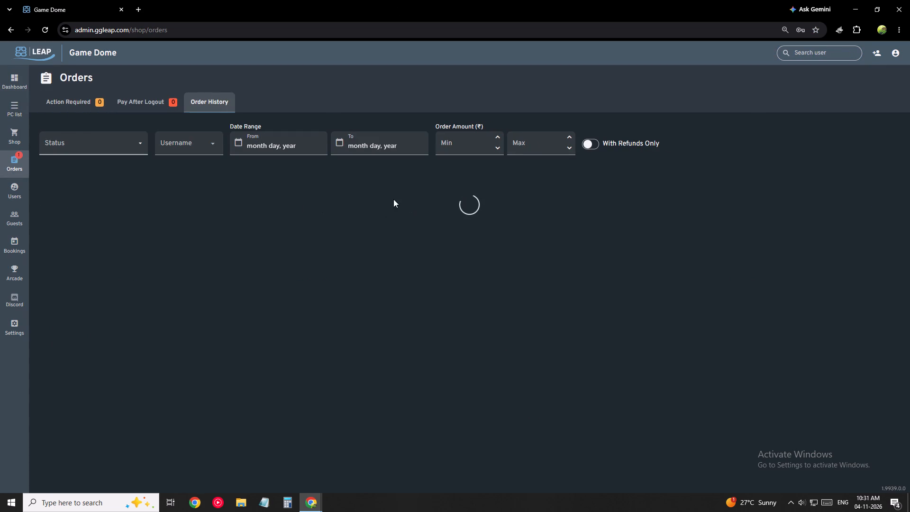
left_click(371, 205)
double_click(54, 107)
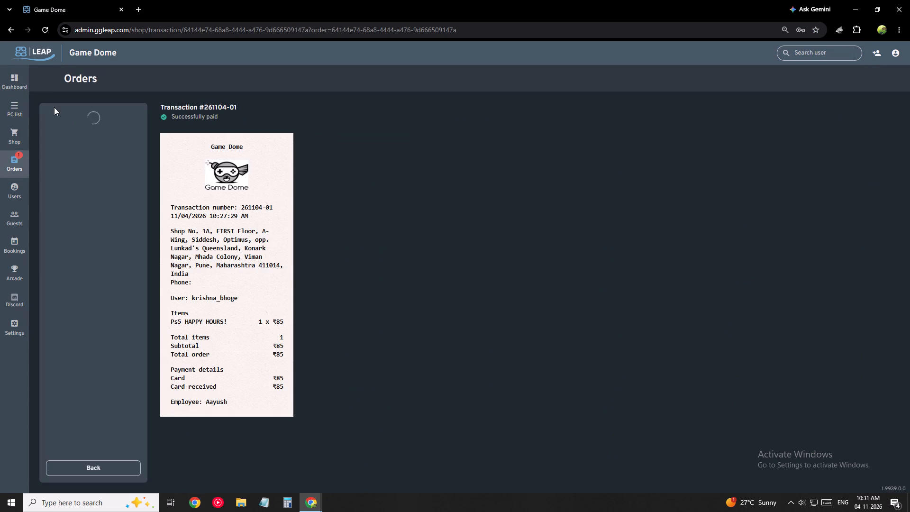
left_click(63, 113)
left_click(64, 110)
double_click(66, 114, "ctrl")
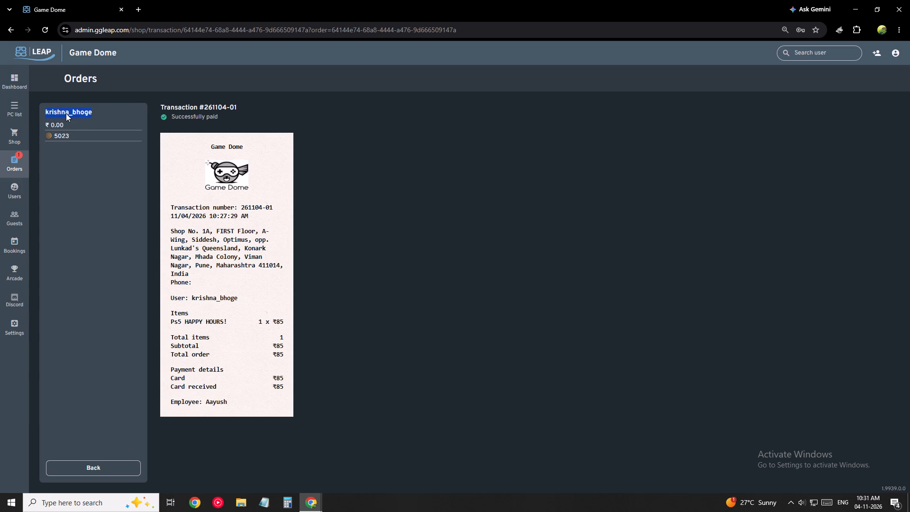
key("ctrl+c")
left_click(0, 112)
scroll(403, 292, "down", 13)
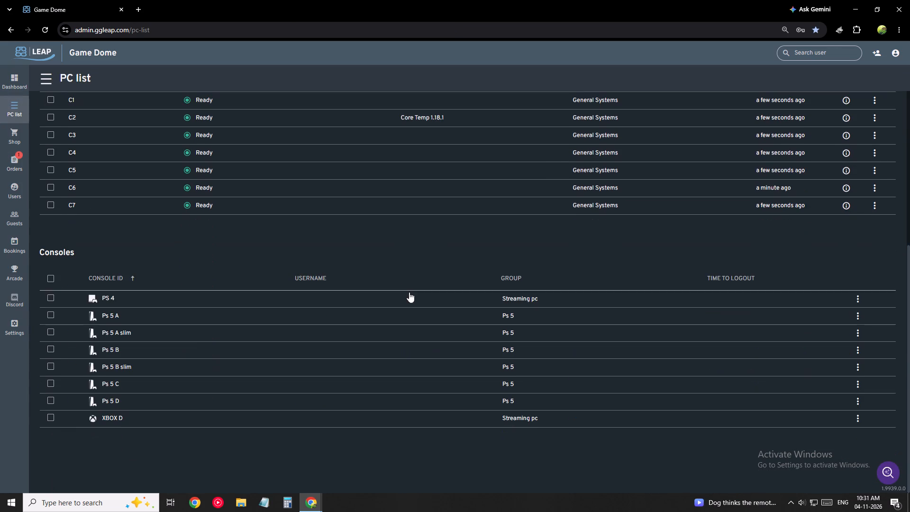
left_click(856, 319)
left_click(531, 458)
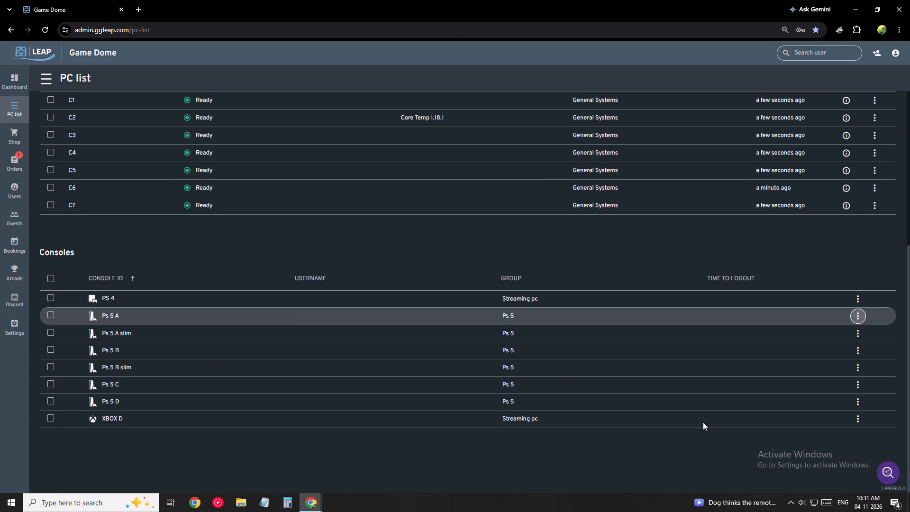
left_click(851, 337)
left_click(866, 339)
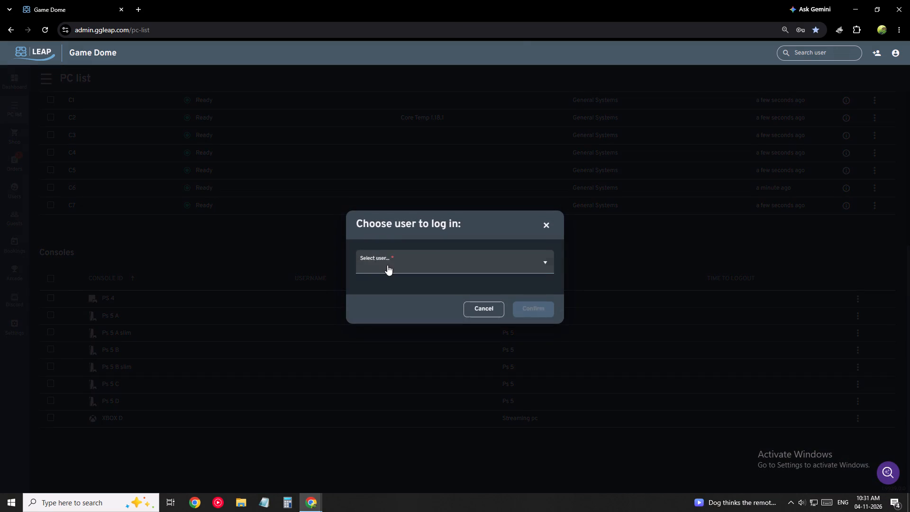
left_click(387, 265)
key("ctrl+v")
left_click(459, 293)
left_click(525, 306)
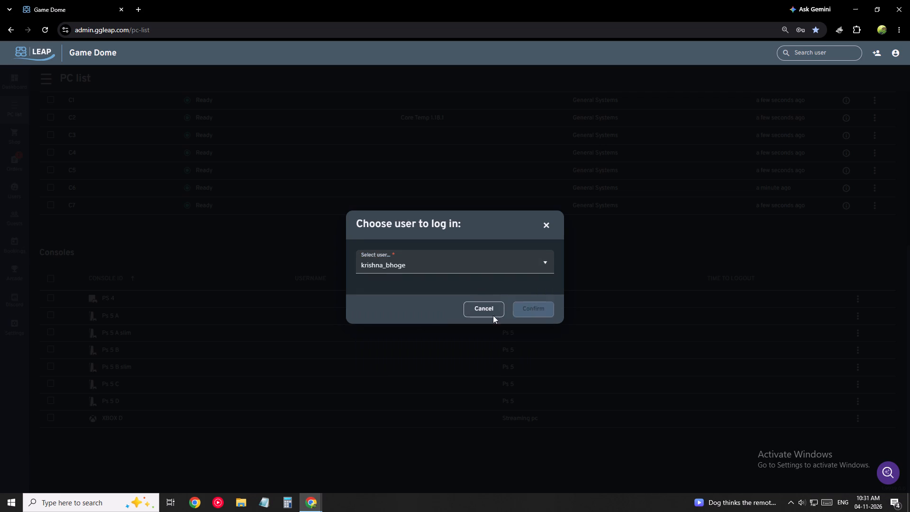
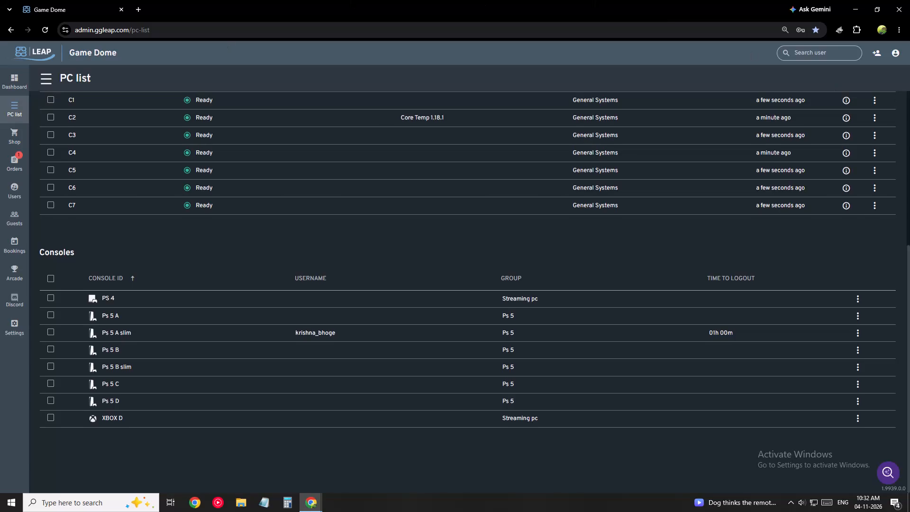
left_click(815, 44)
left_click(819, 65)
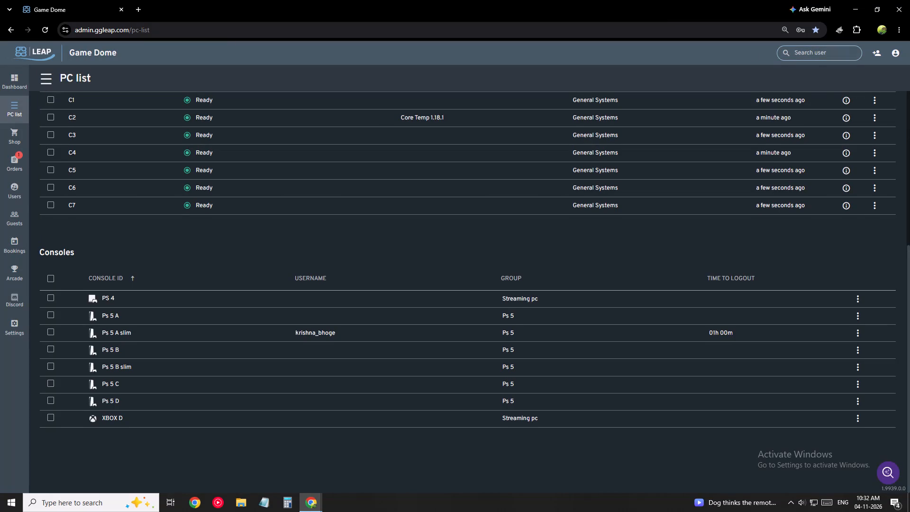
left_click(820, 59)
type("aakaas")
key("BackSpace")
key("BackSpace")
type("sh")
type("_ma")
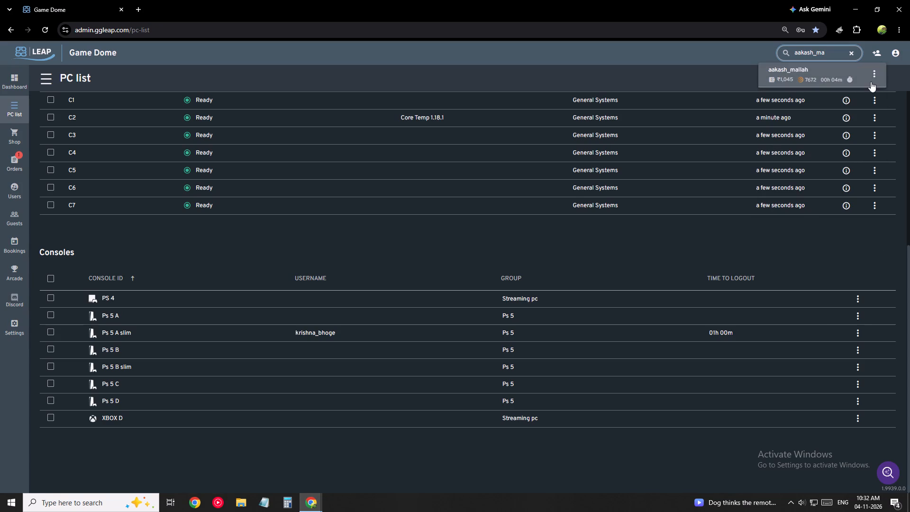
left_click(874, 76)
left_click(887, 117)
left_click(447, 262)
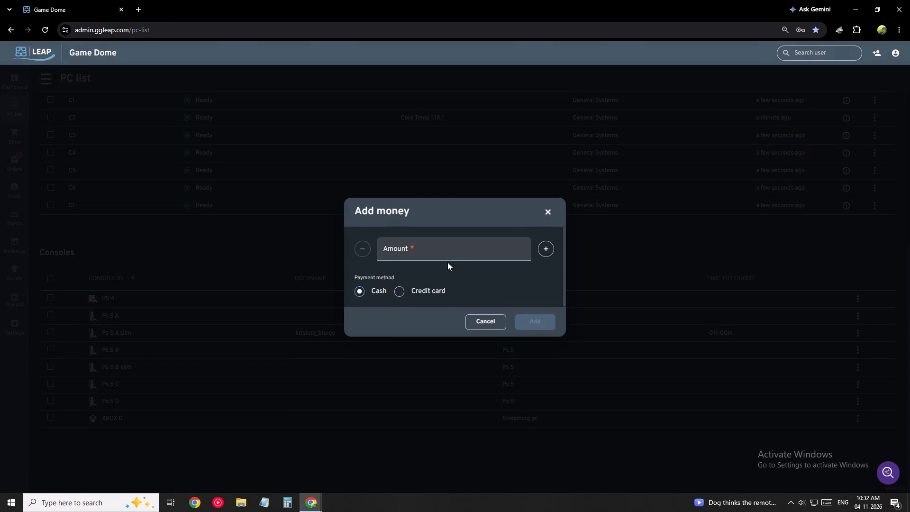
left_click_drag(447, 259, 448, 254)
type("500")
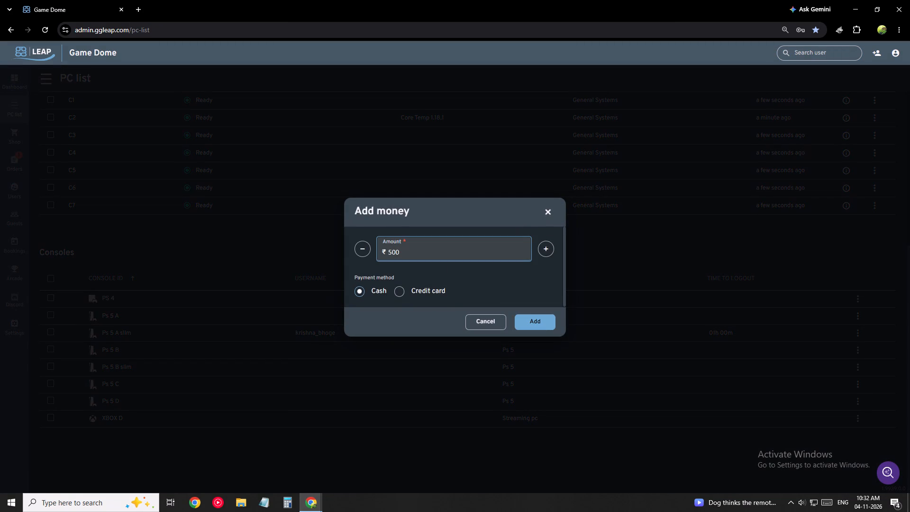
left_click(399, 293)
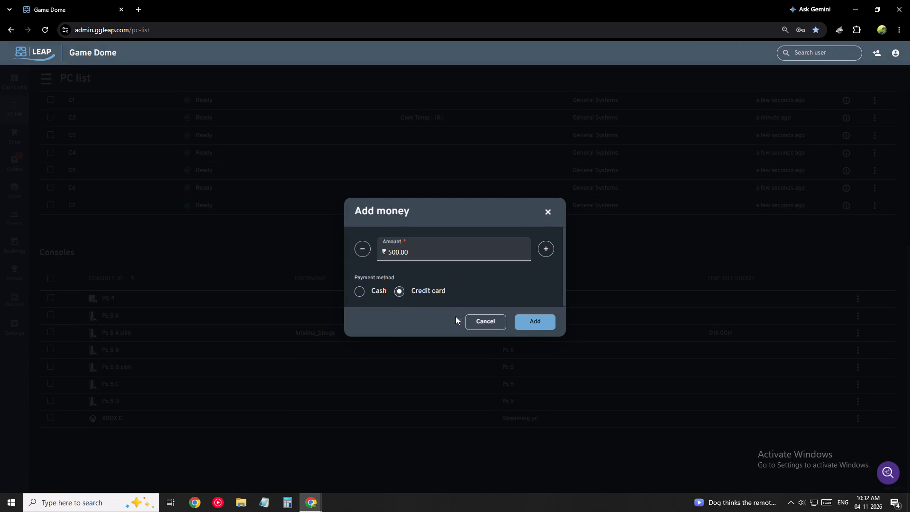
left_click(548, 318)
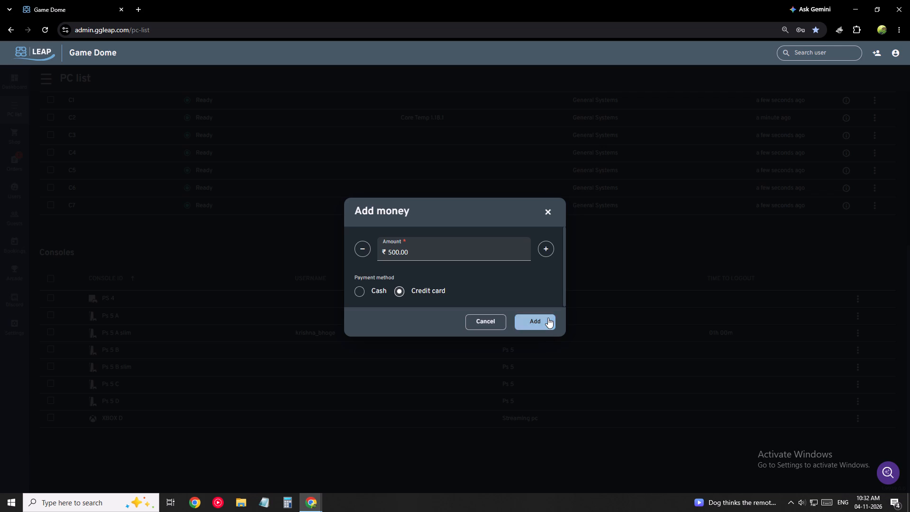
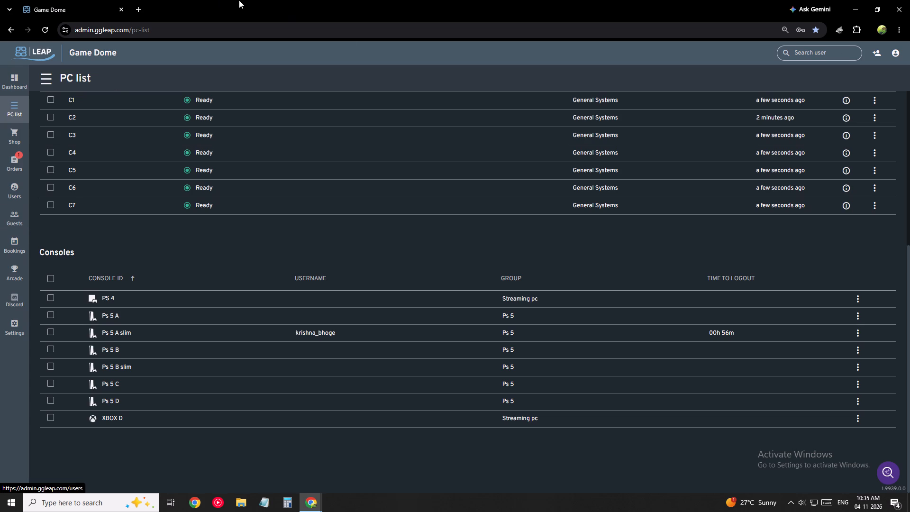
left_click(796, 50)
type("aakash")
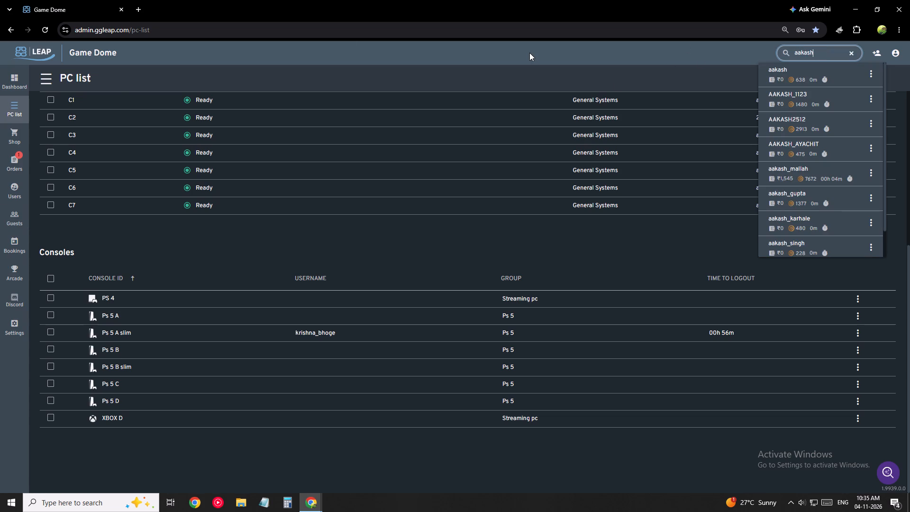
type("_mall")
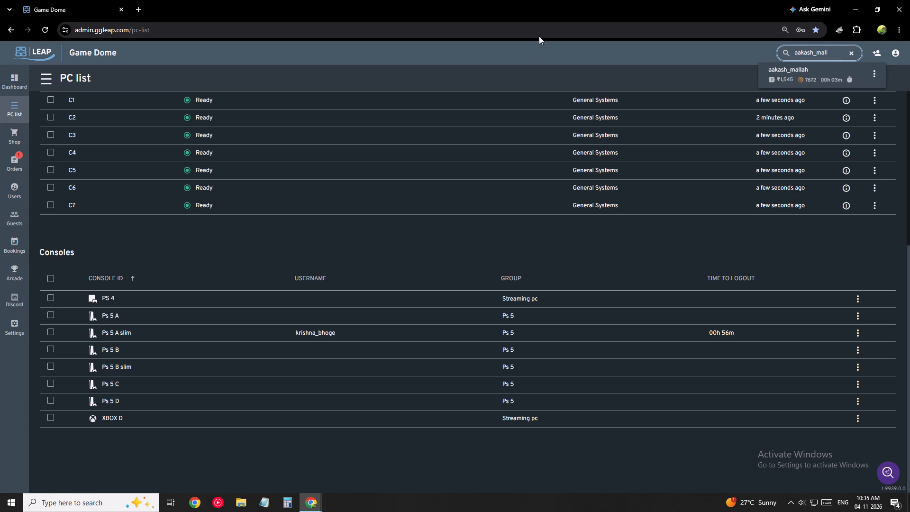
left_click(874, 67)
left_click(886, 72)
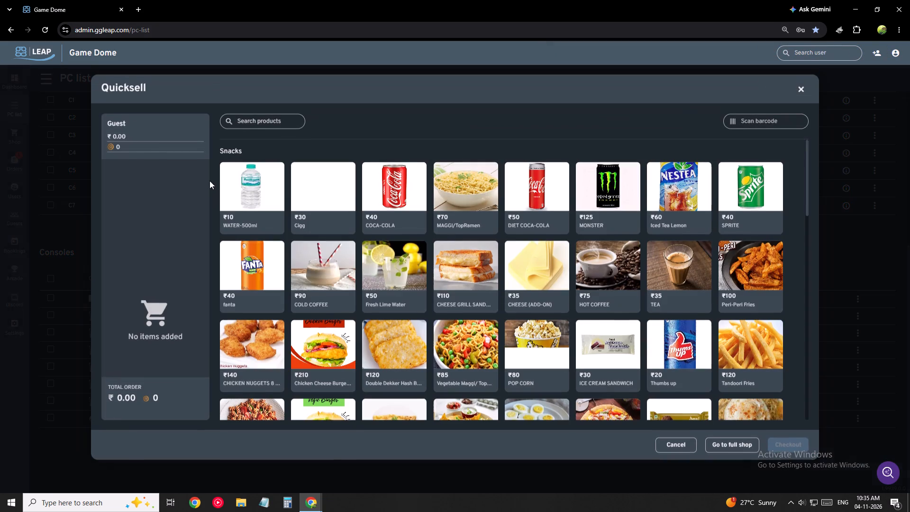
left_click(740, 441)
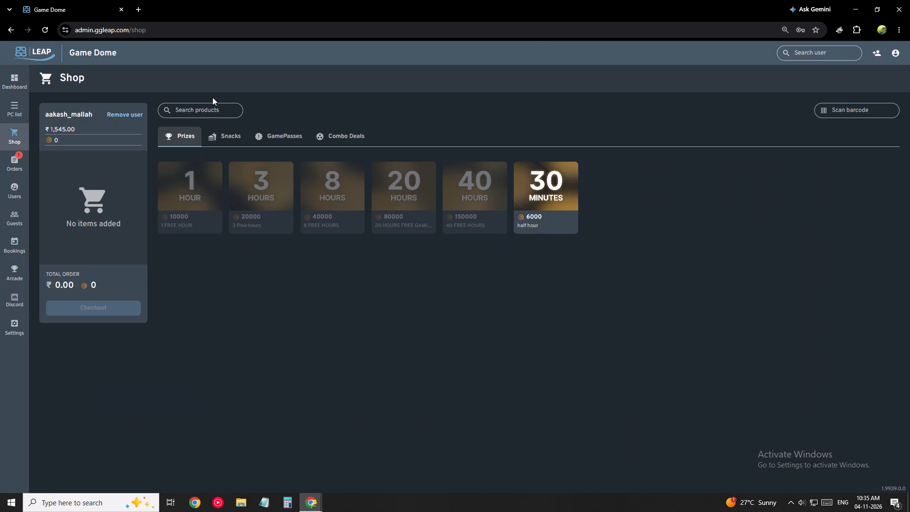
Add one PC HAPPY HOURS game pass to the customer's order and proceed to checkout.
left_click(272, 137)
left_click(199, 159)
left_click_drag(190, 211, 148, 235)
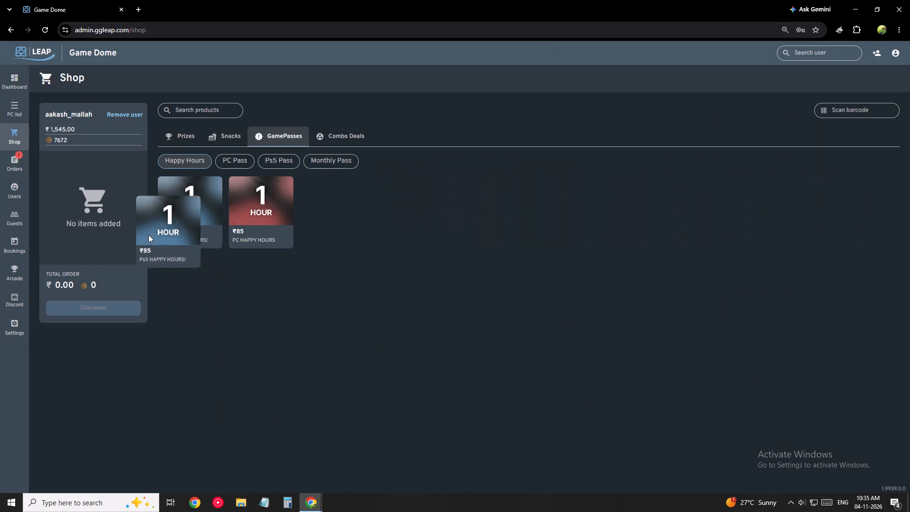
left_click_drag(148, 235, 201, 219)
left_click_drag(254, 210, 89, 219)
left_click(92, 305)
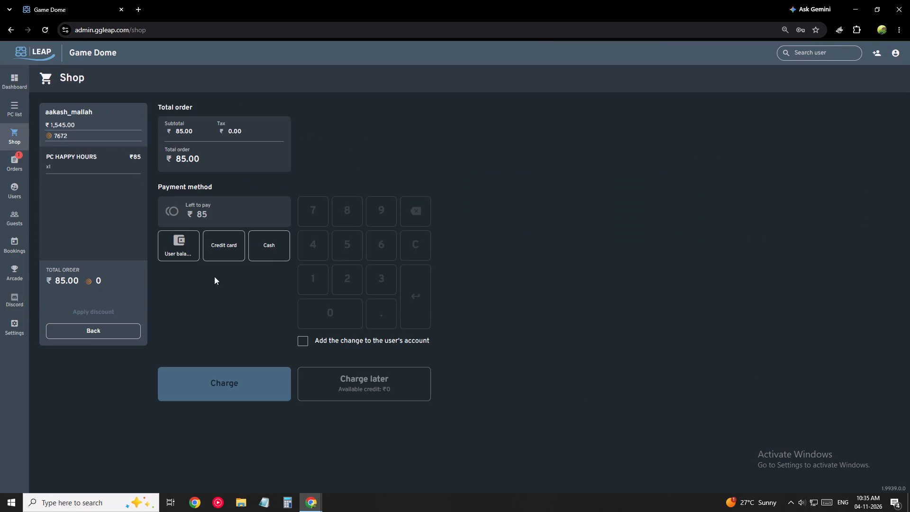
Charge the order with ₹100 received in cash, adding the change to the user's account.
left_click(266, 251)
double_click(424, 245)
left_click(316, 281)
double_click(336, 318)
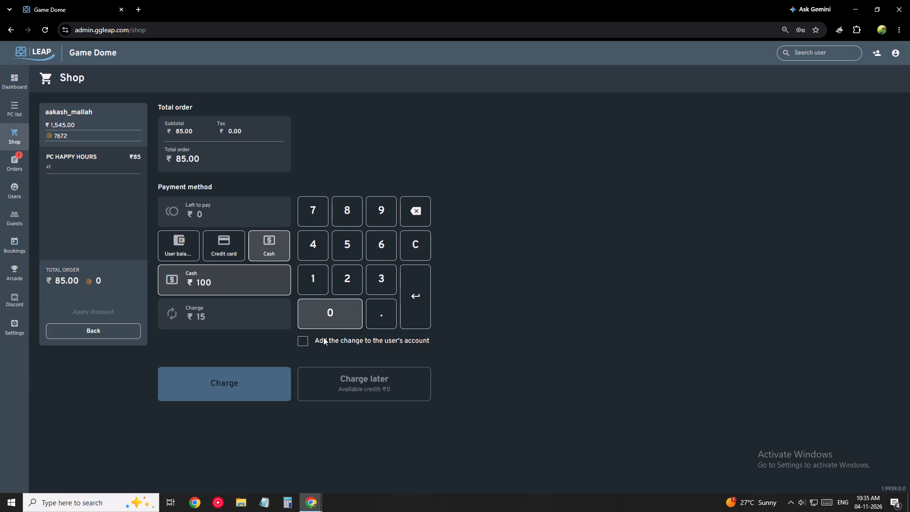
left_click(305, 341)
left_click(222, 390)
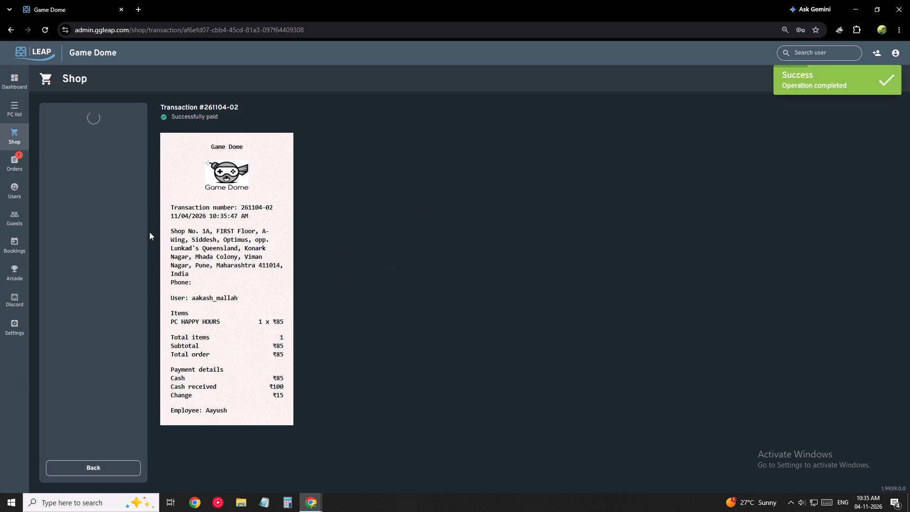
Check the profile of the customer on A2 for their balance and active passes, and return to the PC list.
left_click(0, 93)
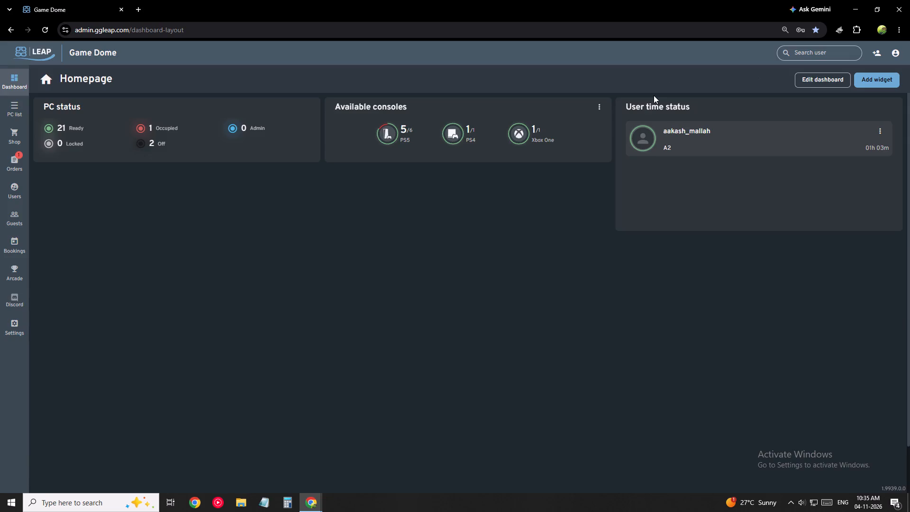
left_click(881, 128)
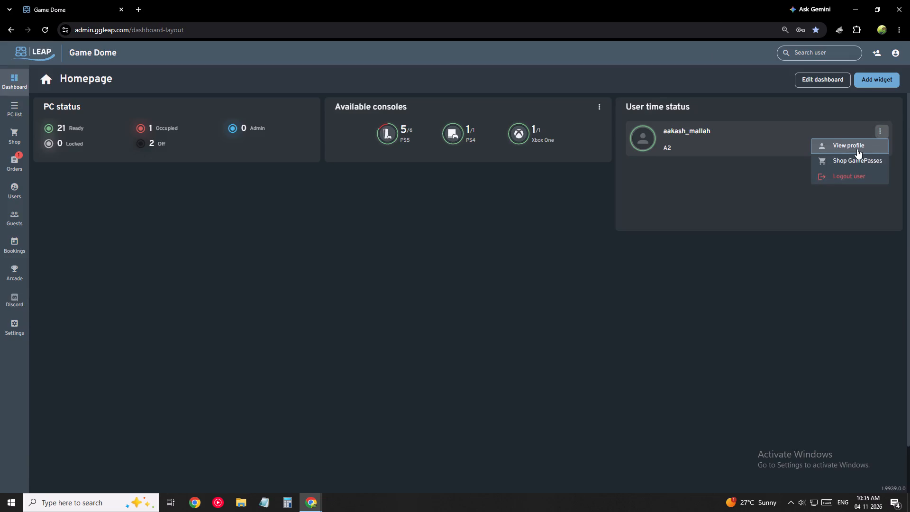
left_click(857, 149)
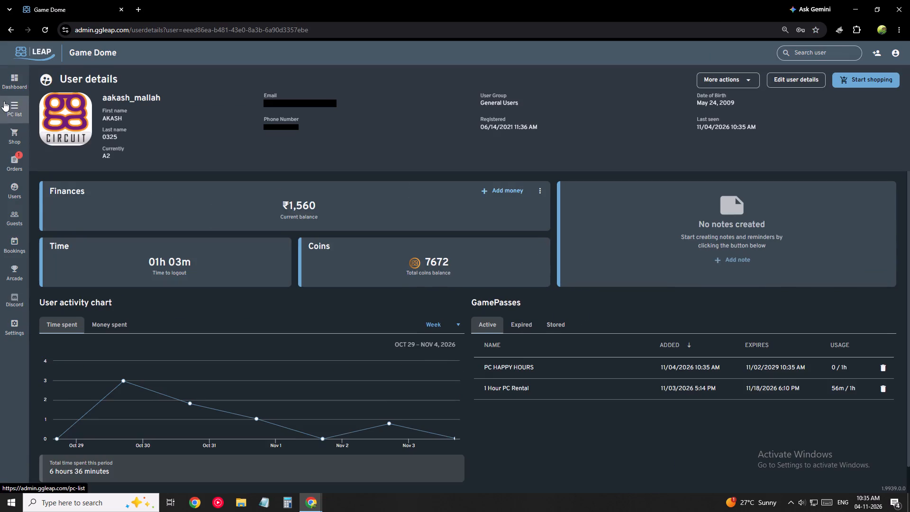
left_click(4, 101)
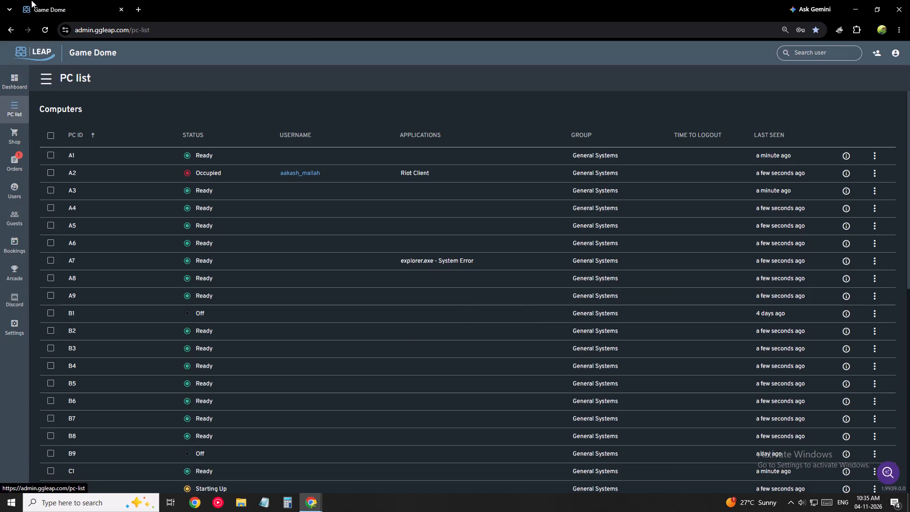
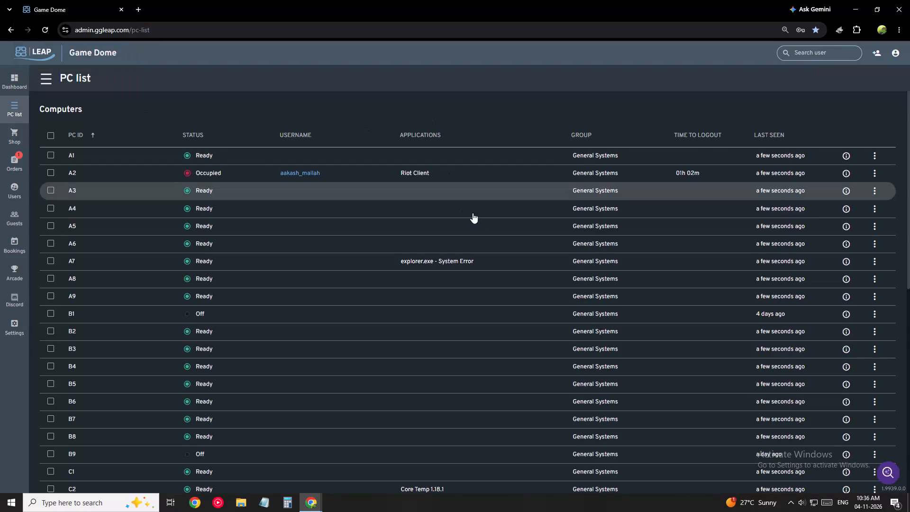
Close the "explorer.exe - System Error" application on station A7.
left_click(478, 260)
left_click(413, 265)
left_click(537, 293)
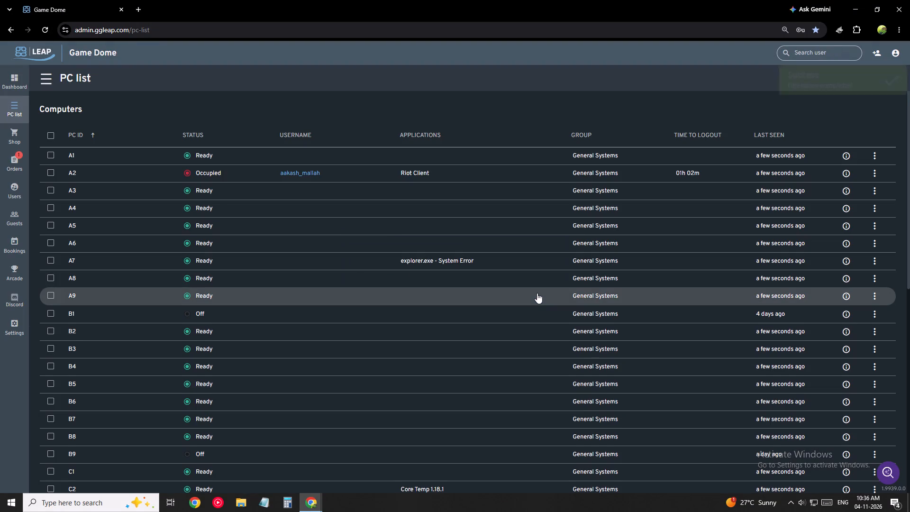
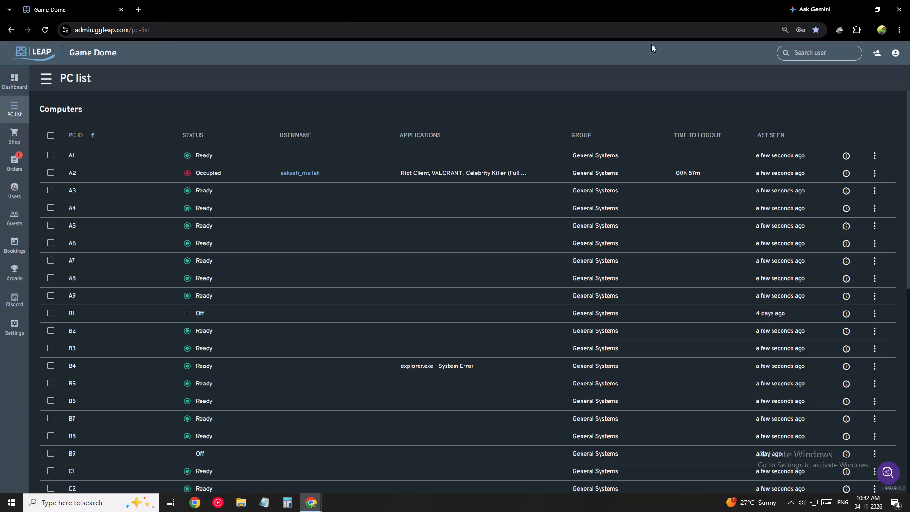
Start a Quicksell order for the customer on station A2 and add one Iced Tea Lemon.
left_click(825, 55)
left_click(303, 178)
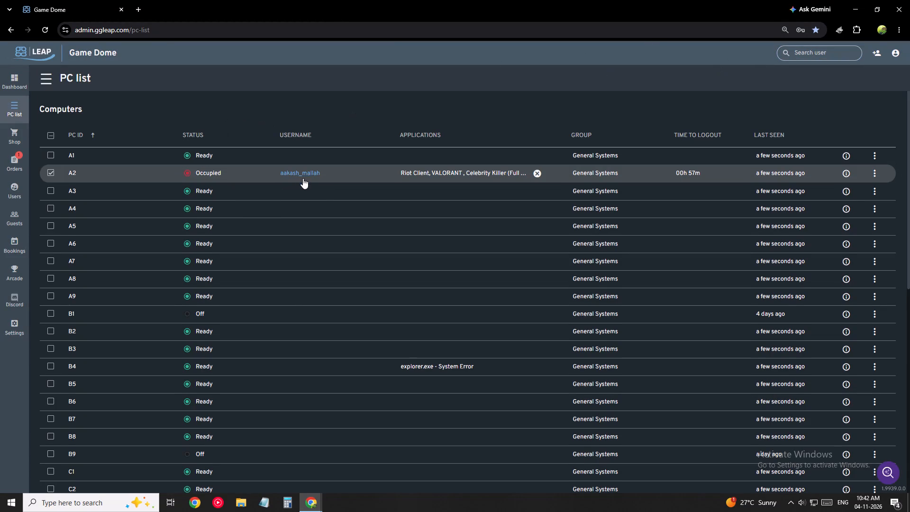
left_click(307, 169)
left_click(336, 180)
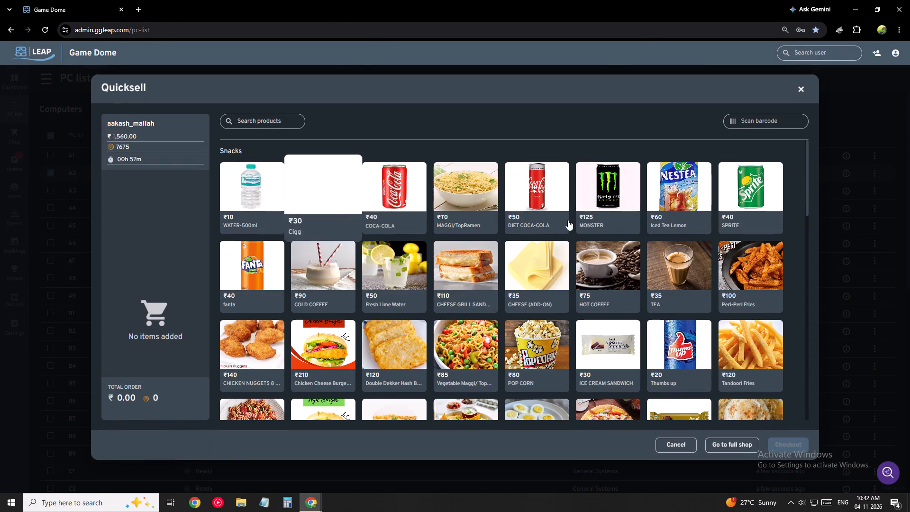
scroll(654, 280, "down", 3)
scroll(319, 308, "up", 2)
scroll(336, 259, "down", 3)
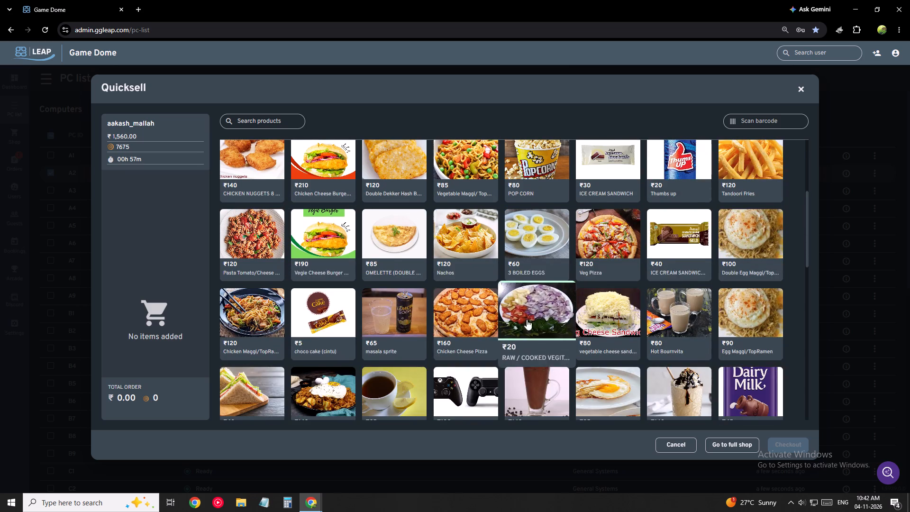
scroll(374, 311, "up", 1)
scroll(577, 362, "down", 6)
scroll(626, 354, "up", 3)
scroll(668, 297, "up", 4)
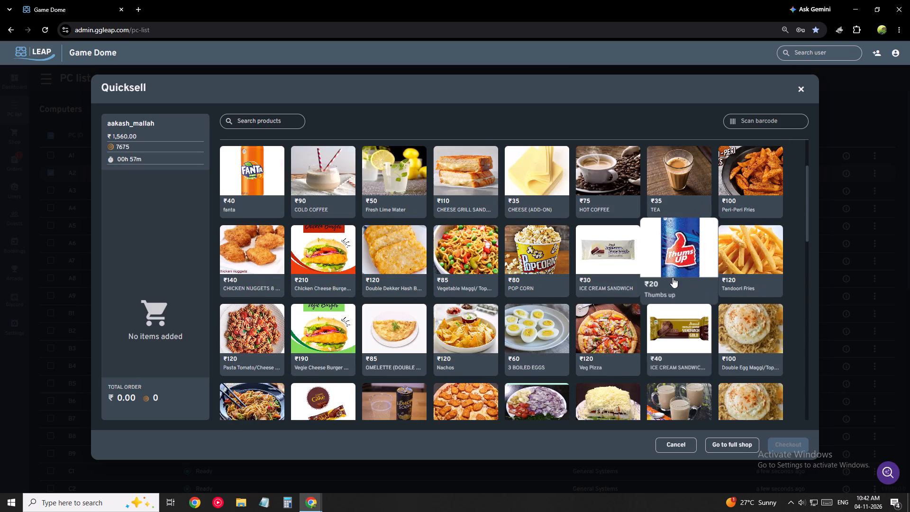
scroll(612, 258, "up", 2)
left_click_drag(664, 198, 595, 232)
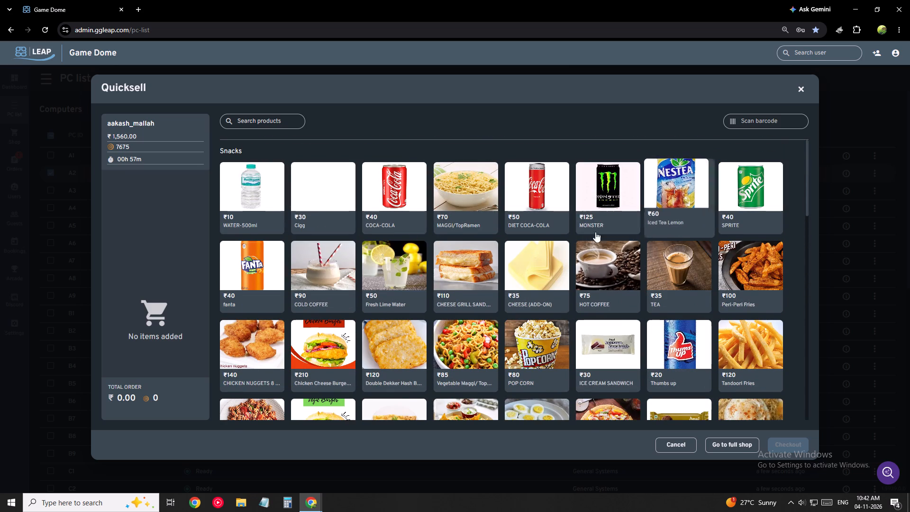
left_click_drag(595, 232, 161, 316)
Check out the station A2 customer's iced tea order and charge it to their user balance.
left_click(791, 448)
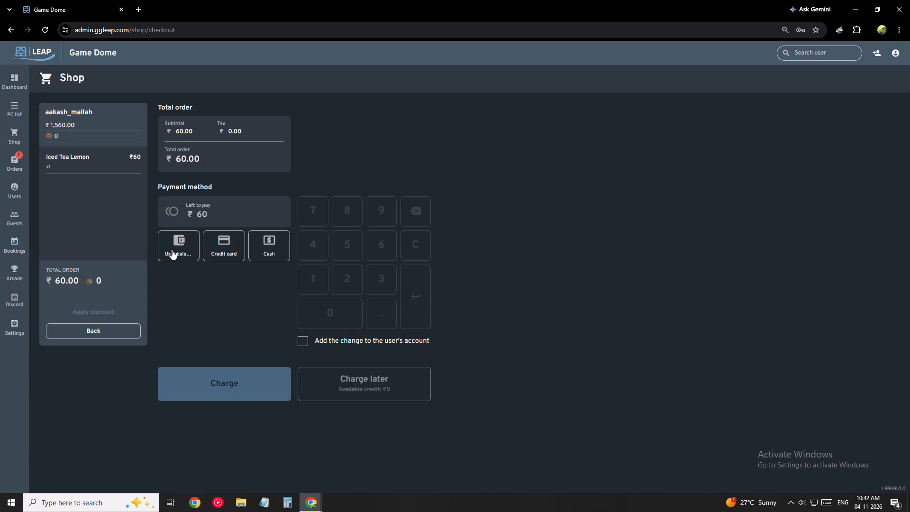
left_click(172, 246)
left_click(191, 353)
left_click(199, 380)
left_click(809, 56)
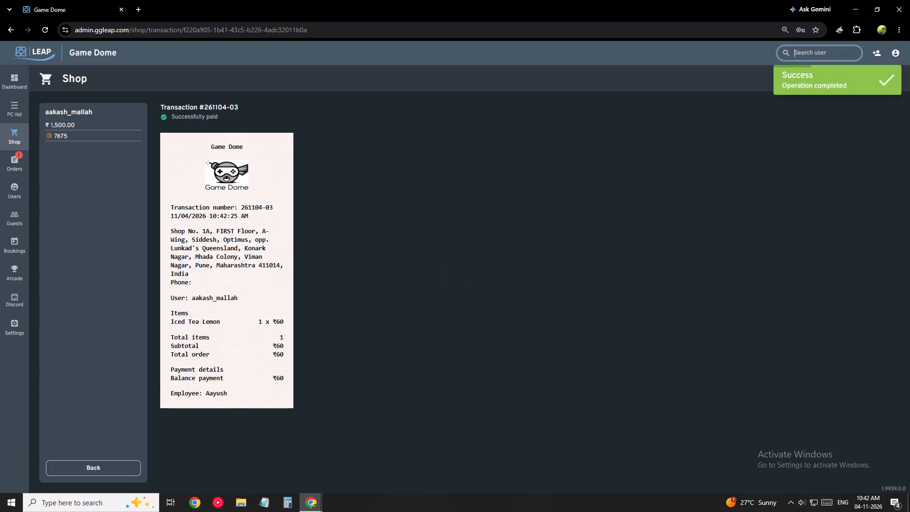
type("shuklaji")
left_click(870, 72)
left_click(885, 73)
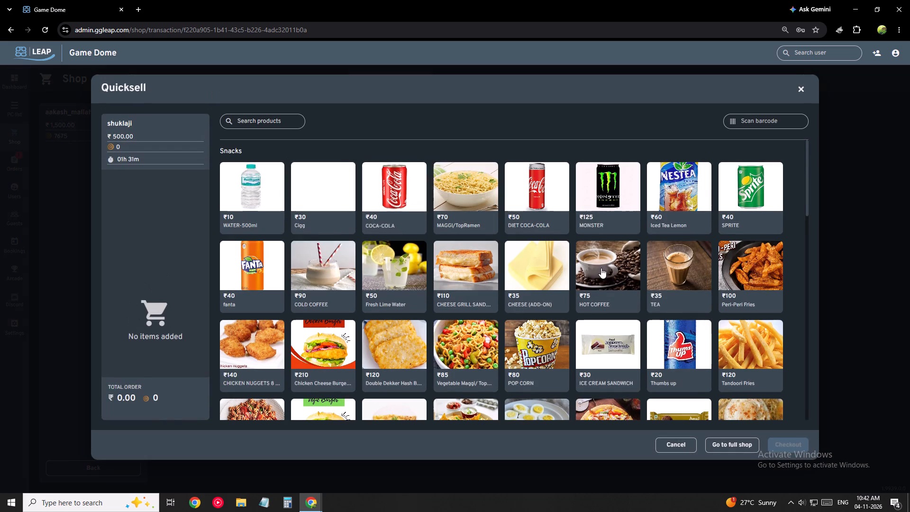
left_click_drag(679, 183, 155, 342)
Check out shuklaji's order with ₹300 cash received, add the change to the user's account, and charge it.
left_click(801, 445)
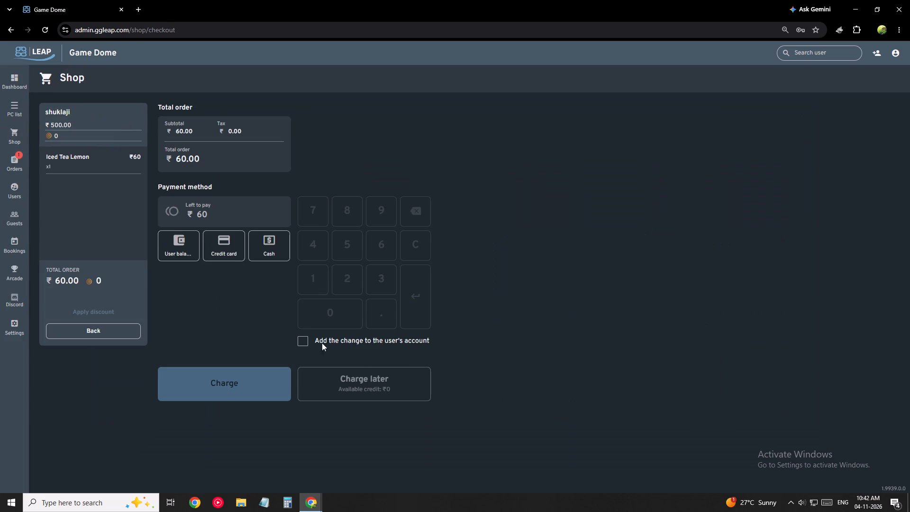
left_click(264, 257)
left_click(423, 242)
left_click(420, 242)
left_click(383, 289)
double_click(339, 314)
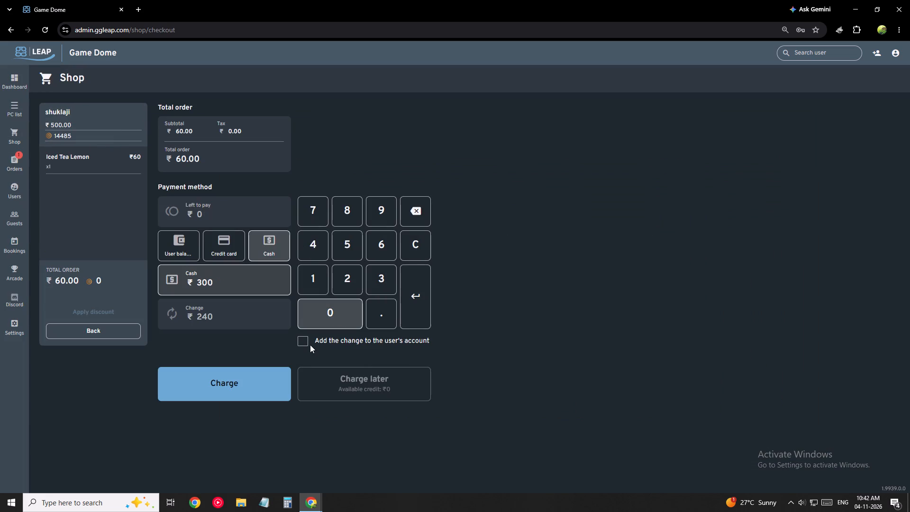
left_click(303, 344)
left_click_drag(251, 383, 247, 384)
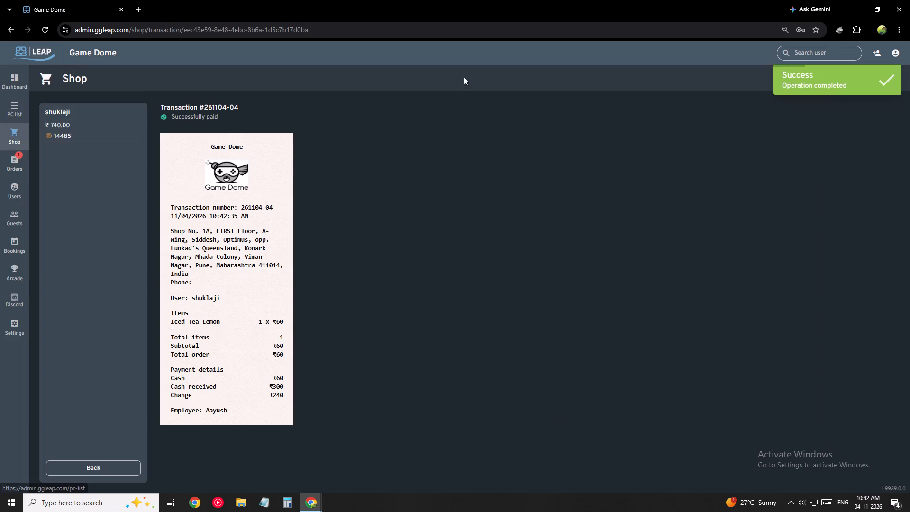
Start a Quicksell order for shanks on station C6 in the PC list and add one MONSTER.
left_click(0, 69)
scroll(252, 336, "down", 2)
left_click(0, 98)
scroll(253, 343, "down", 3)
scroll(256, 361, "up", 1)
scroll(258, 374, "down", 4)
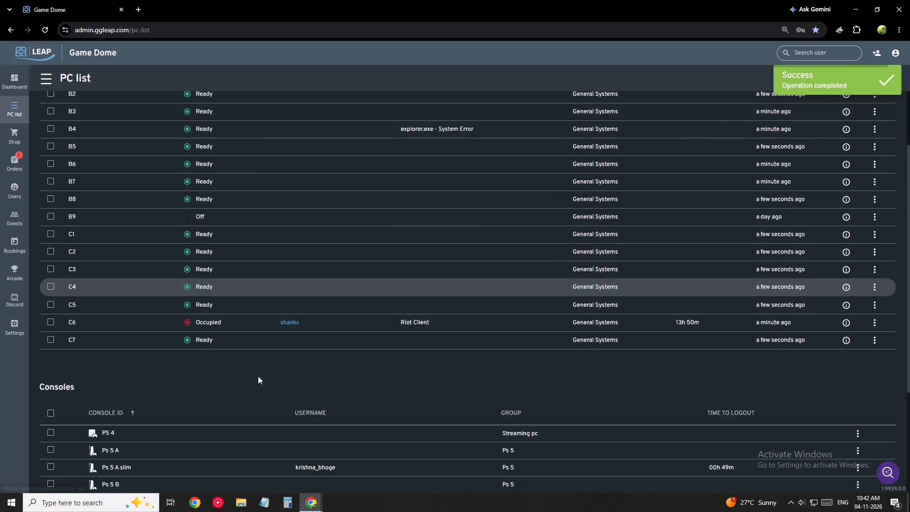
left_click(283, 274)
left_click(313, 277)
left_click_drag(597, 197, 380, 279)
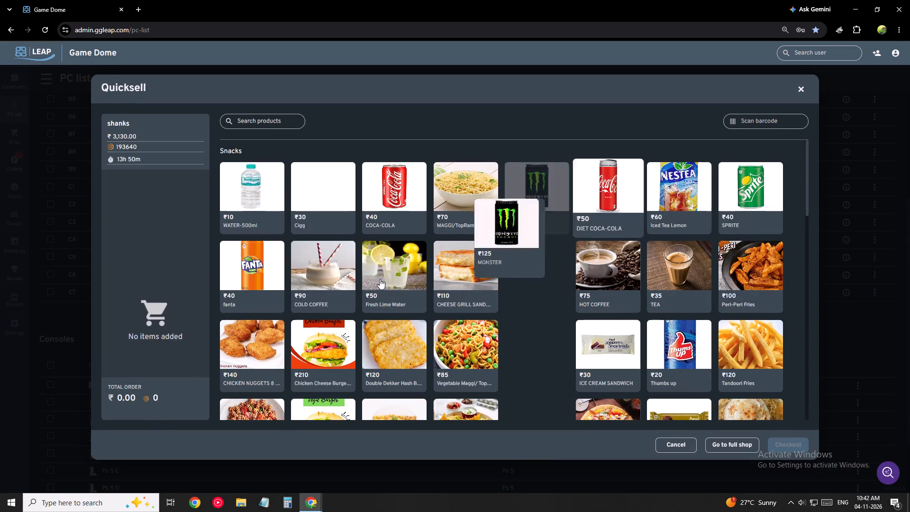
left_click_drag(380, 279, 138, 336)
Check out shanks's MONSTER order and charge it to the user balance.
left_click(803, 446)
left_click(161, 252)
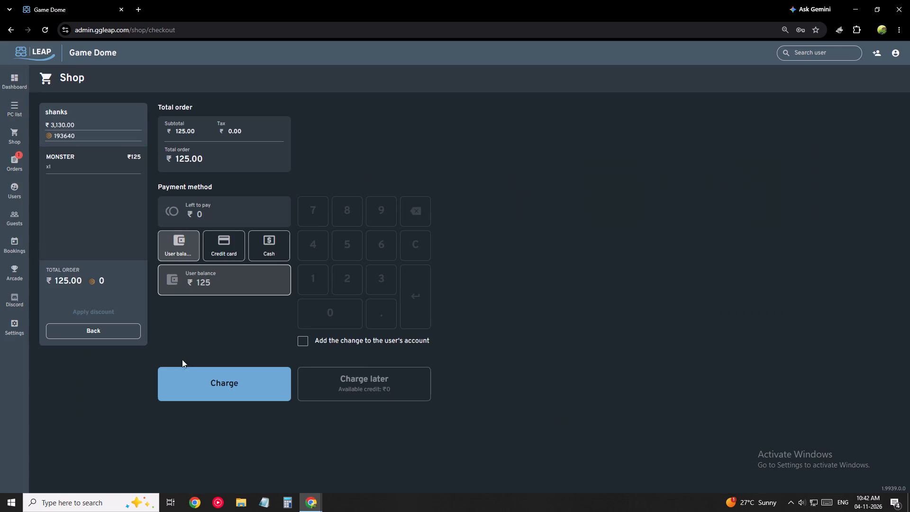
left_click(200, 382)
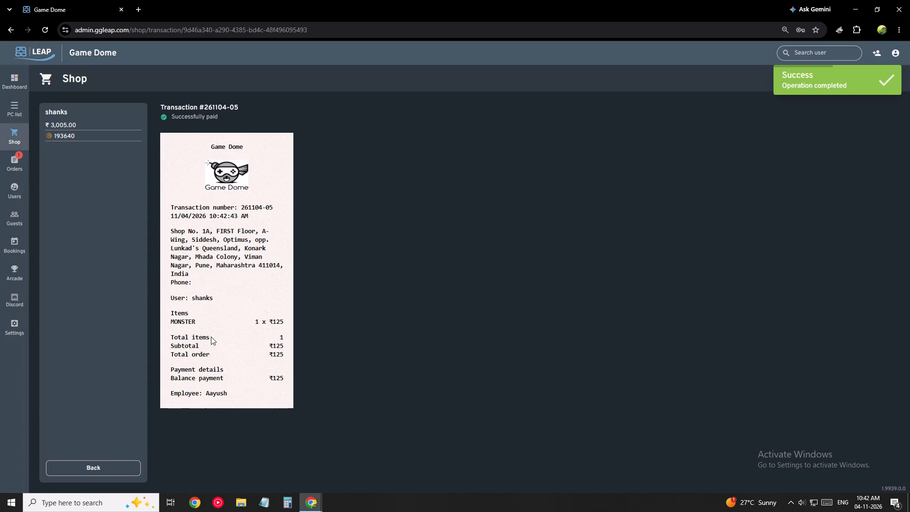
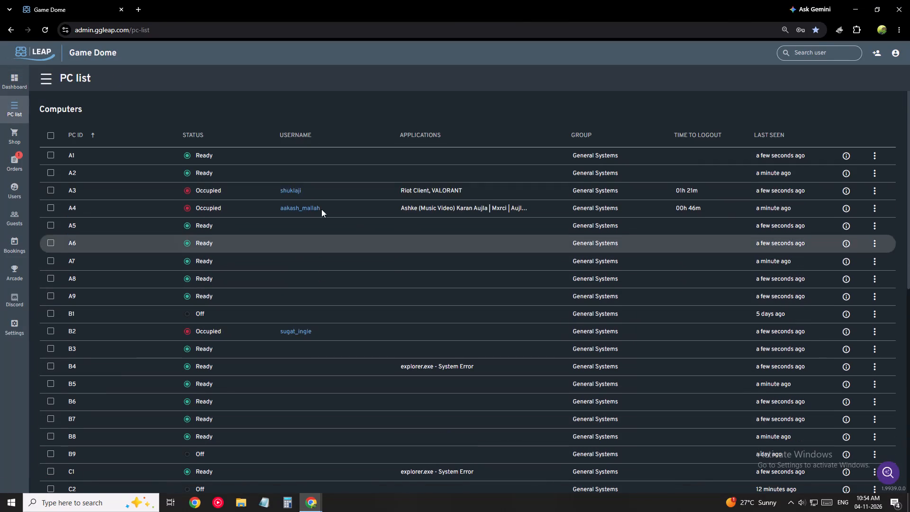
left_click(293, 326)
left_click(291, 330)
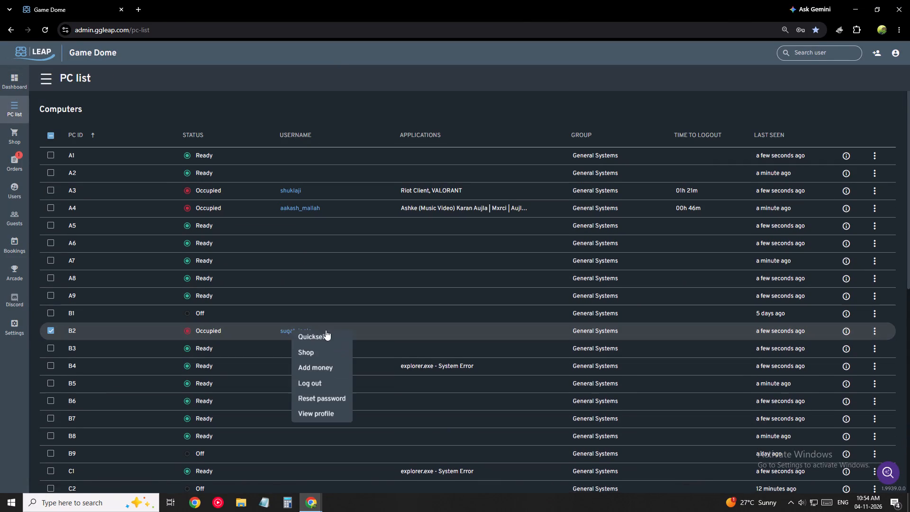
left_click(322, 339)
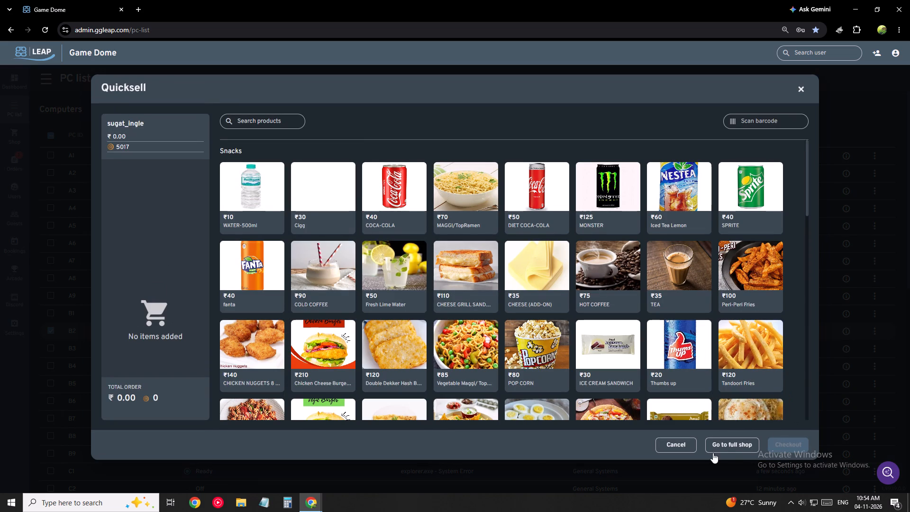
left_click(722, 445)
left_click(290, 127)
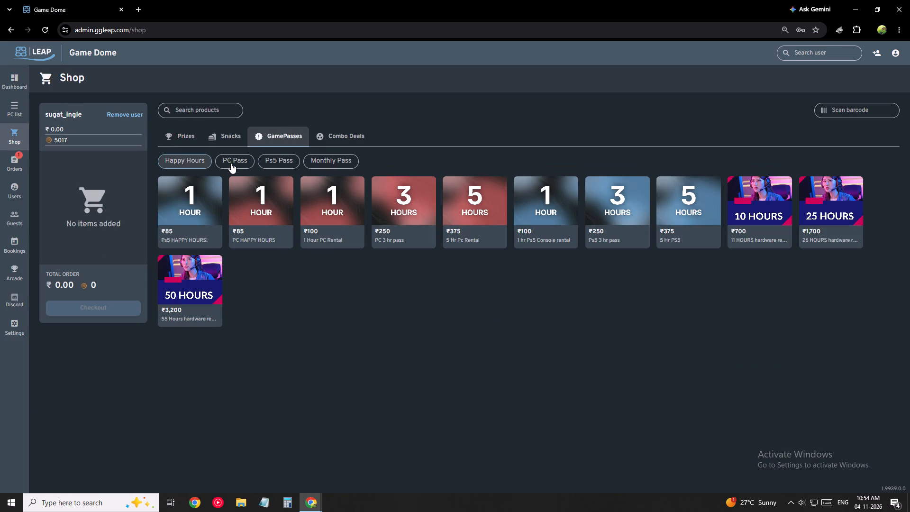
left_click(264, 159)
left_click_drag(332, 225, 283, 248)
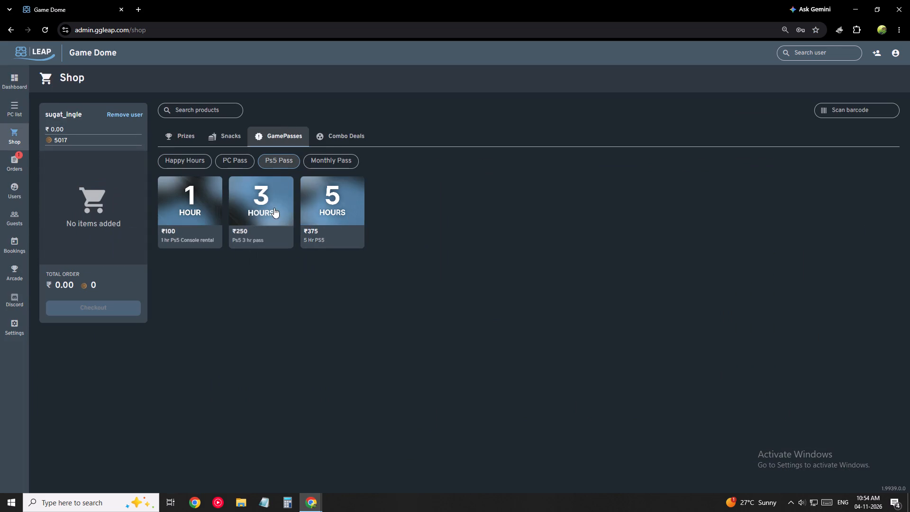
left_click(241, 165)
left_click_drag(328, 210, 105, 225)
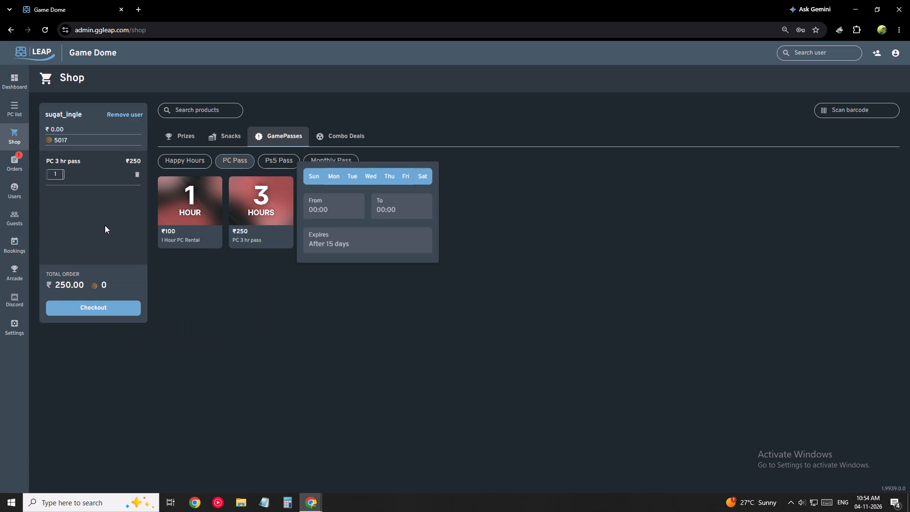
left_click(85, 307)
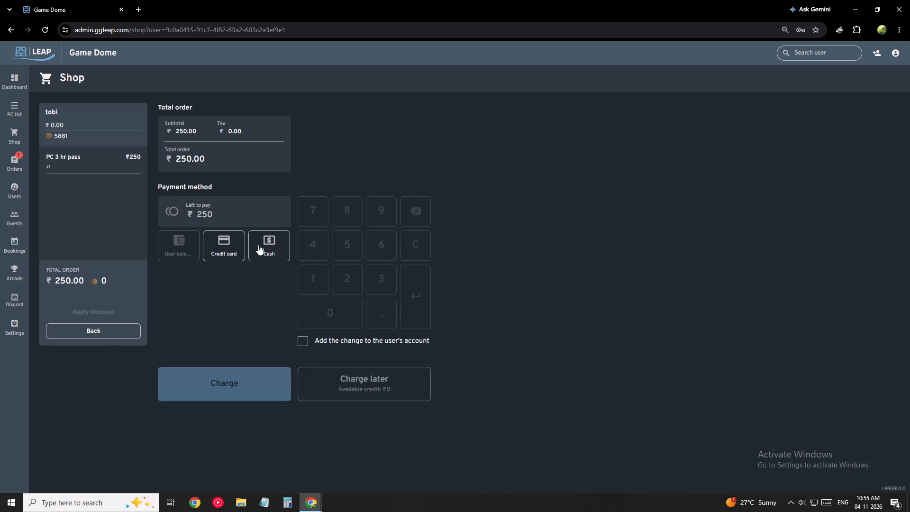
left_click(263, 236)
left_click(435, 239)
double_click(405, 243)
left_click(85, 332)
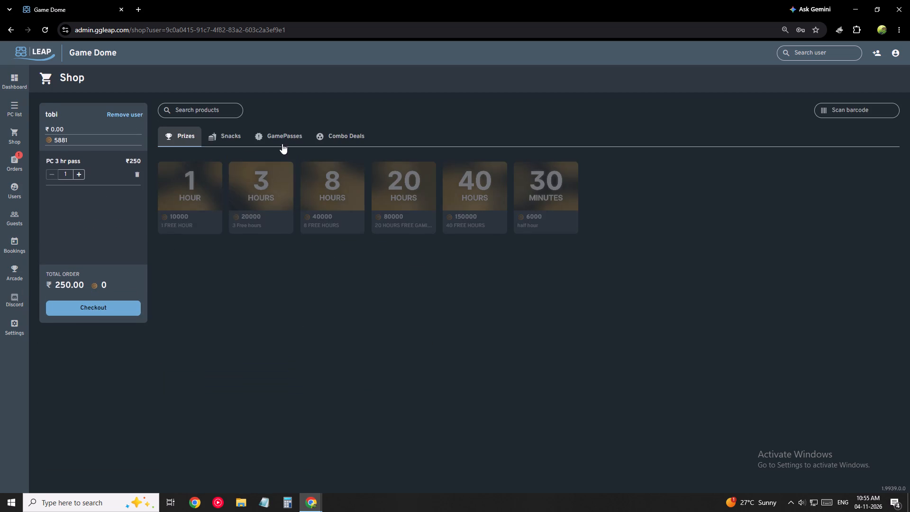
Add one Iced Tea Lemon from the drinks to tobi's order.
left_click(227, 130)
left_click(264, 158)
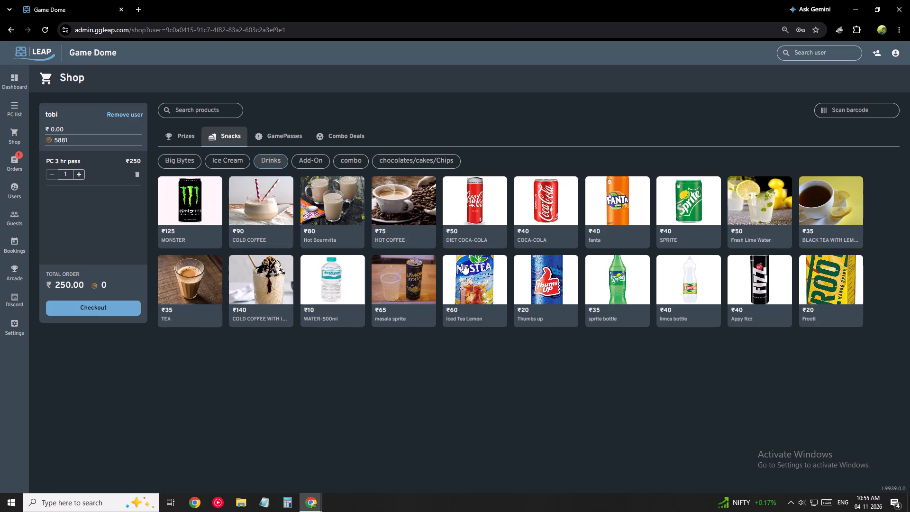
left_click_drag(462, 278, 83, 211)
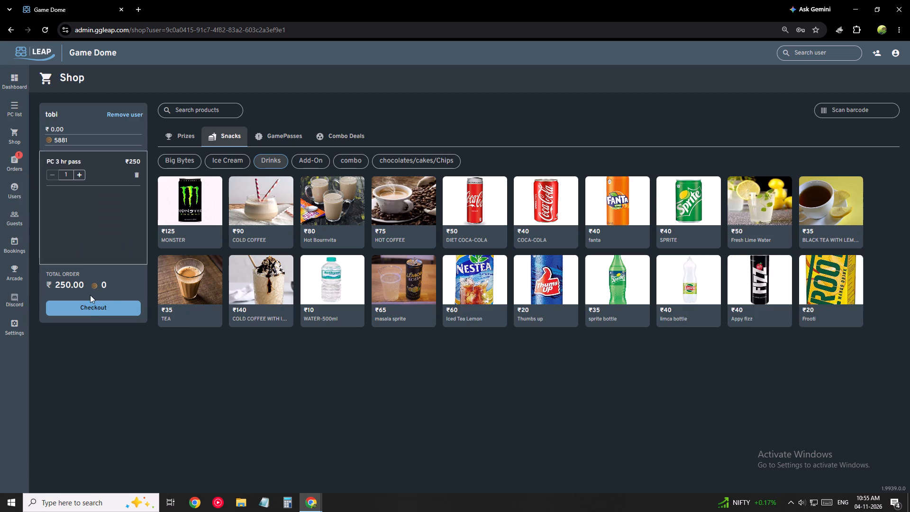
Check out tobi's order with ₹420 cash received, add the change to the user's account, and charge it.
left_click(102, 308)
left_click(250, 238)
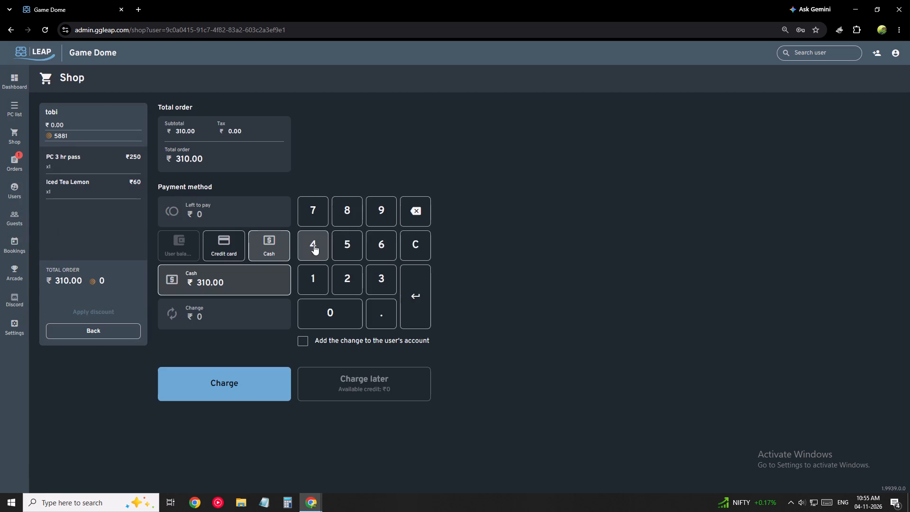
triple_click(409, 246)
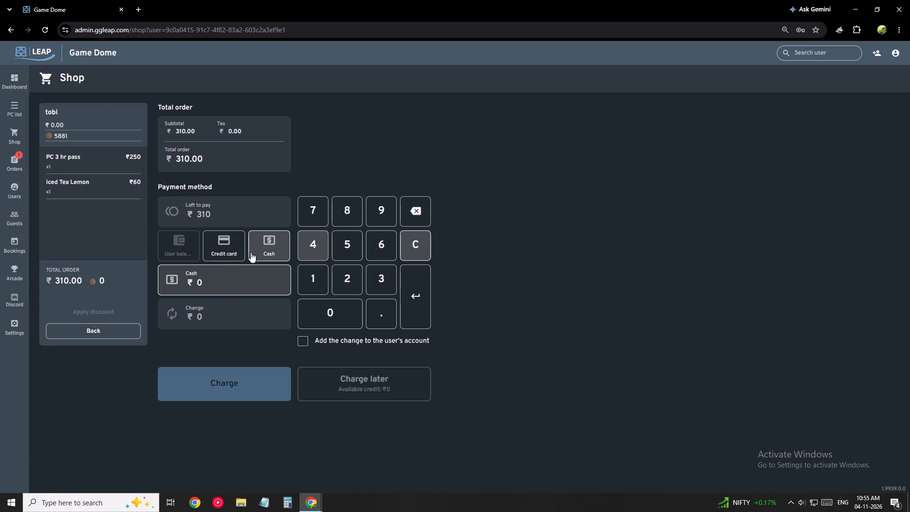
left_click(308, 251)
left_click(338, 274)
left_click(338, 317)
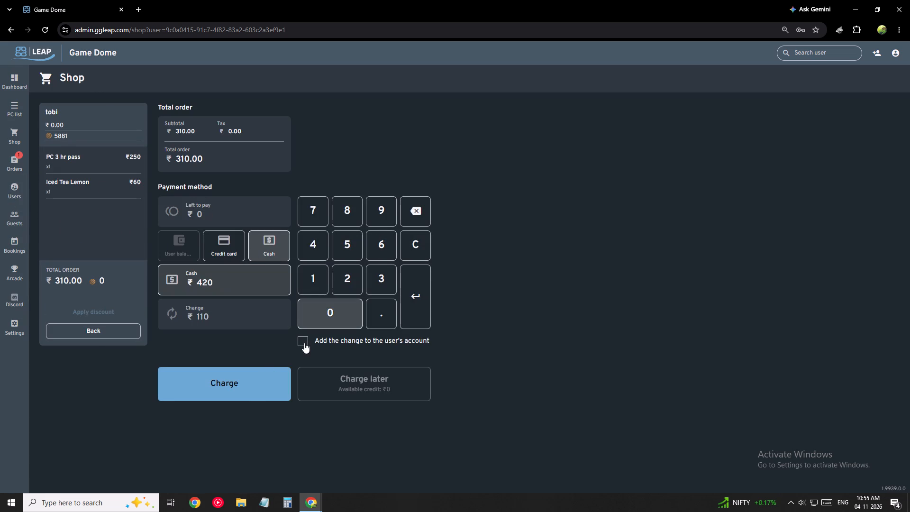
left_click(304, 343)
left_click(251, 392)
Find the user tobi and withdraw ₹4 in cash from their balance.
double_click(55, 109)
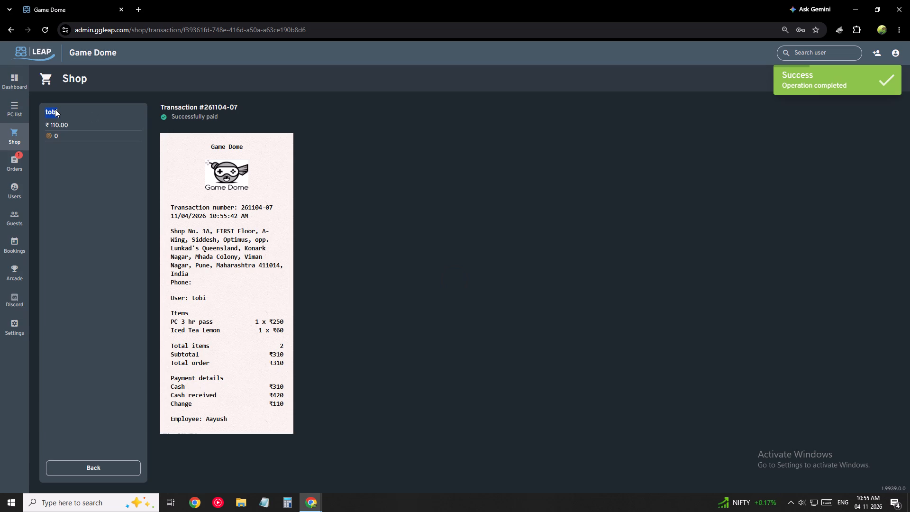
key("ctrl+c")
left_click(807, 53, "ctrl")
key("ctrl+v")
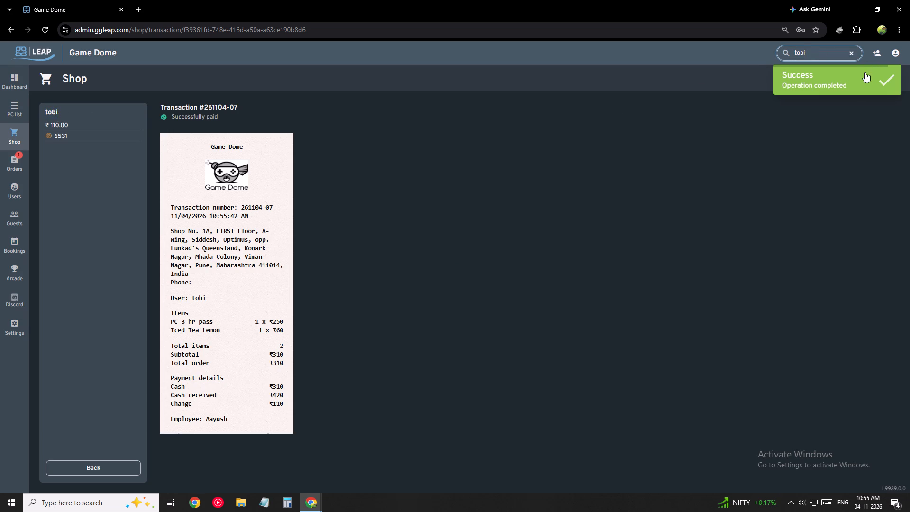
left_click(875, 74)
left_click(889, 124)
left_click(416, 262)
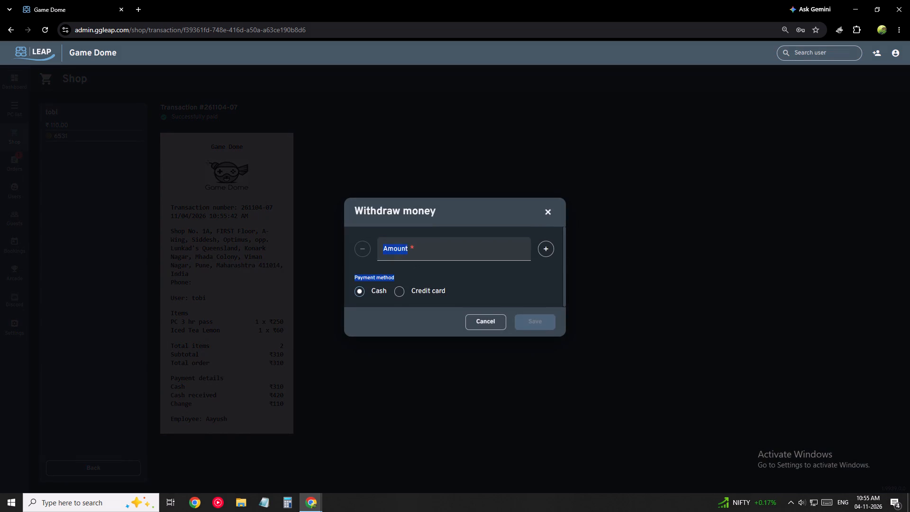
left_click(421, 251)
key("4")
key("Return")
left_click(532, 323)
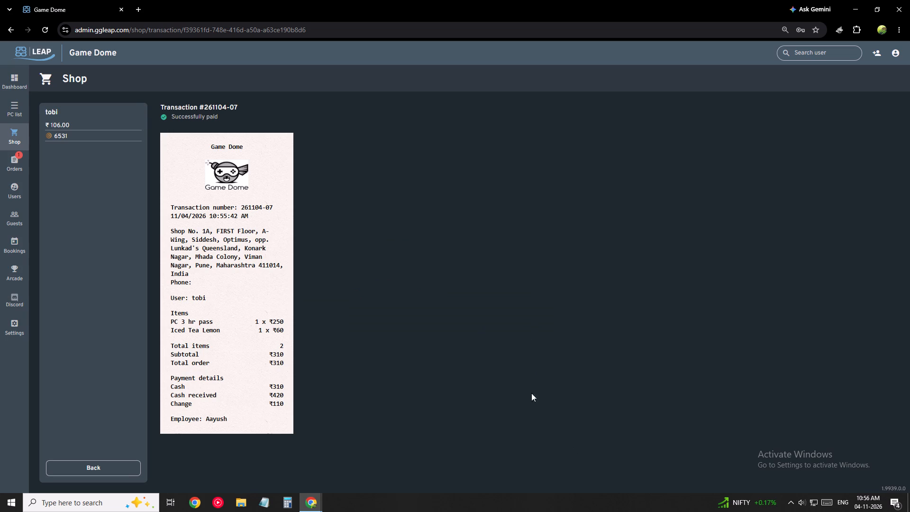
Find the user sairaj and add one Cigg to a Quicksell order for them.
left_click(6, 98)
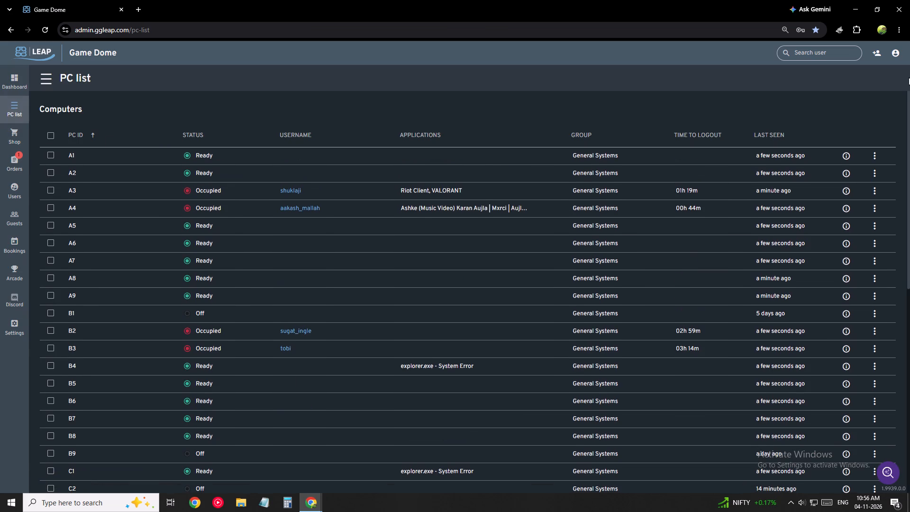
left_click(840, 54)
type("sairaj")
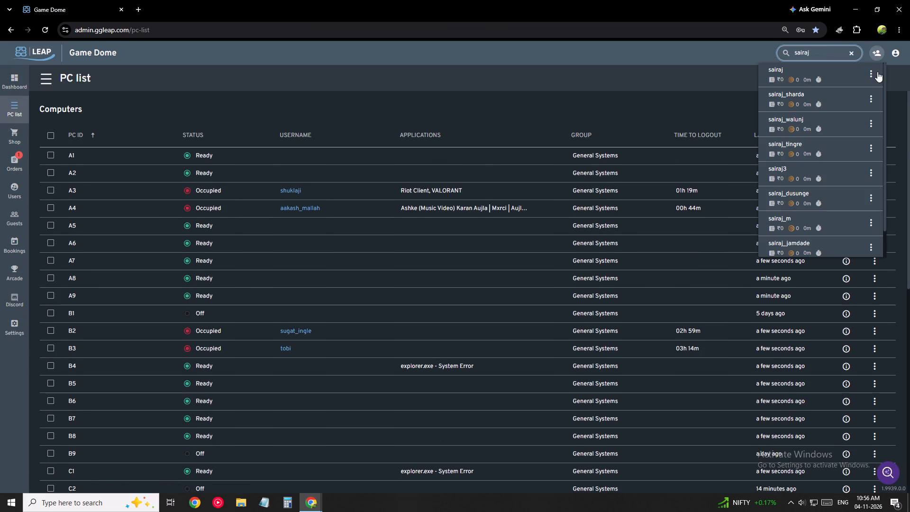
left_click(877, 75)
left_click(901, 82)
left_click_drag(295, 194, 233, 315)
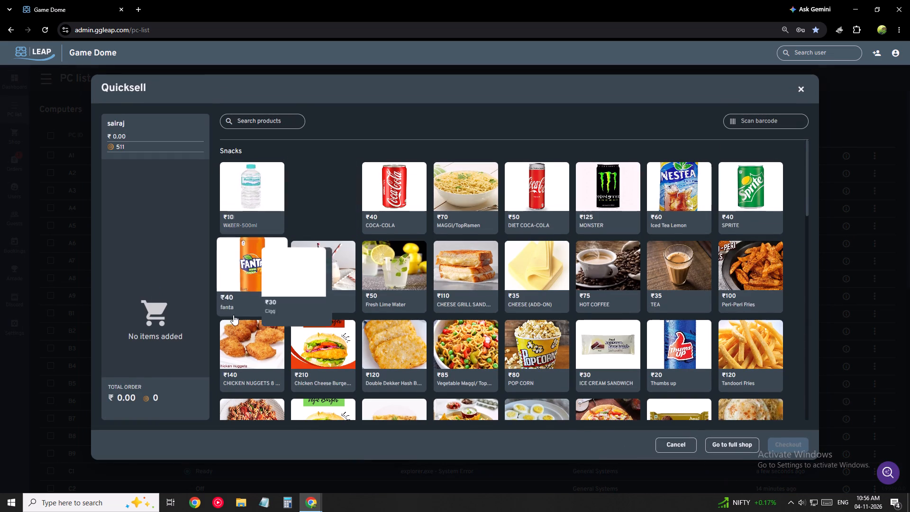
left_click_drag(233, 315, 142, 335)
Check out sairaj's Cigg order and charge it to credit card.
left_click(791, 448)
left_click(225, 251)
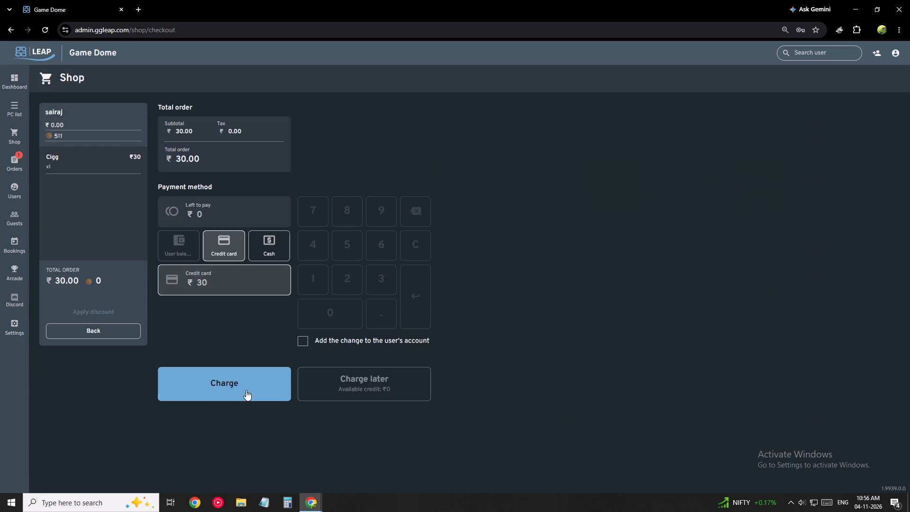
left_click(246, 390)
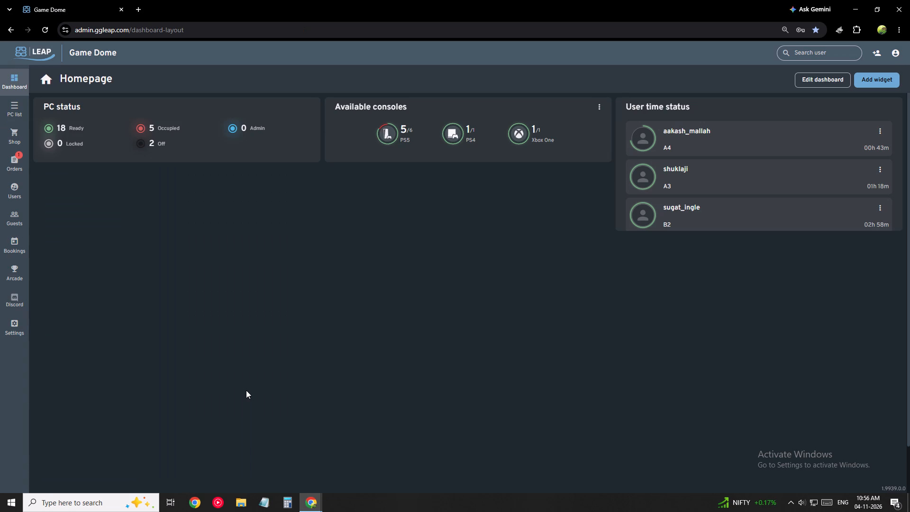
Open the PC list of computers and their logged-in users.
left_click(0, 106)
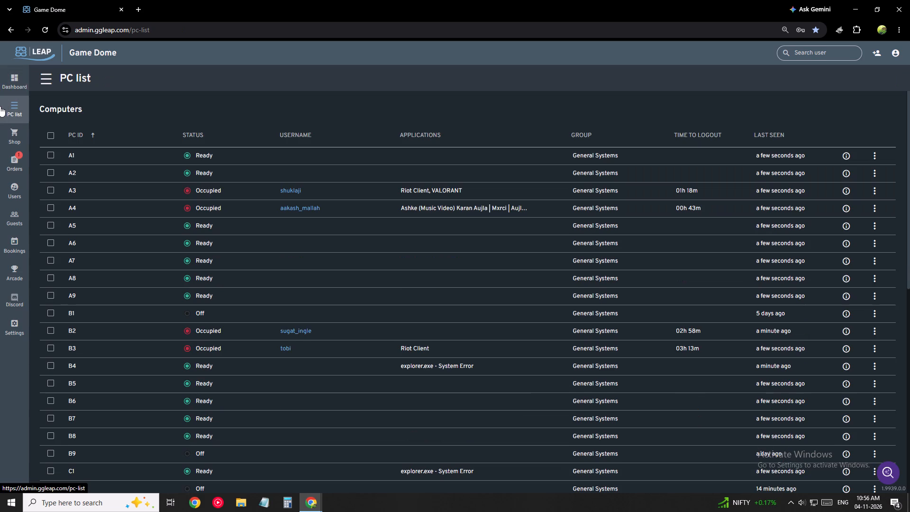
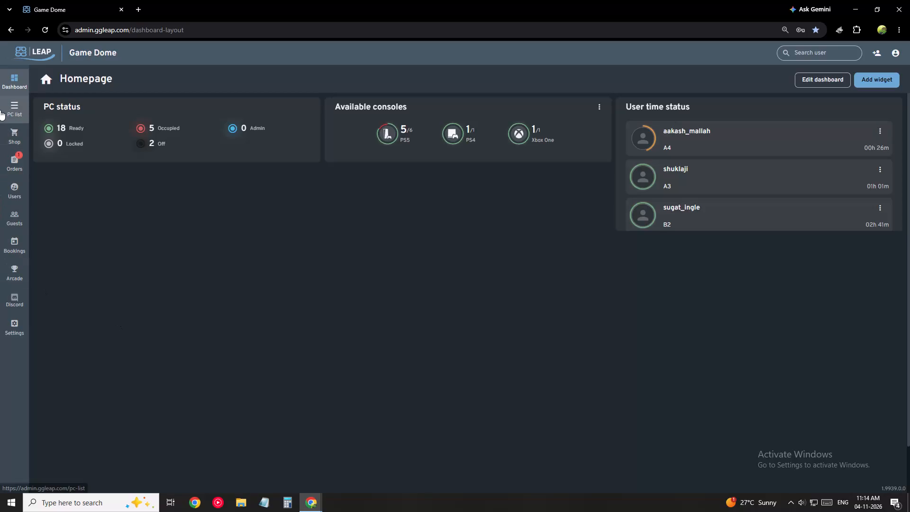
Look through the computers and consoles in the PC list, and return to the dashboard.
left_click(0, 110)
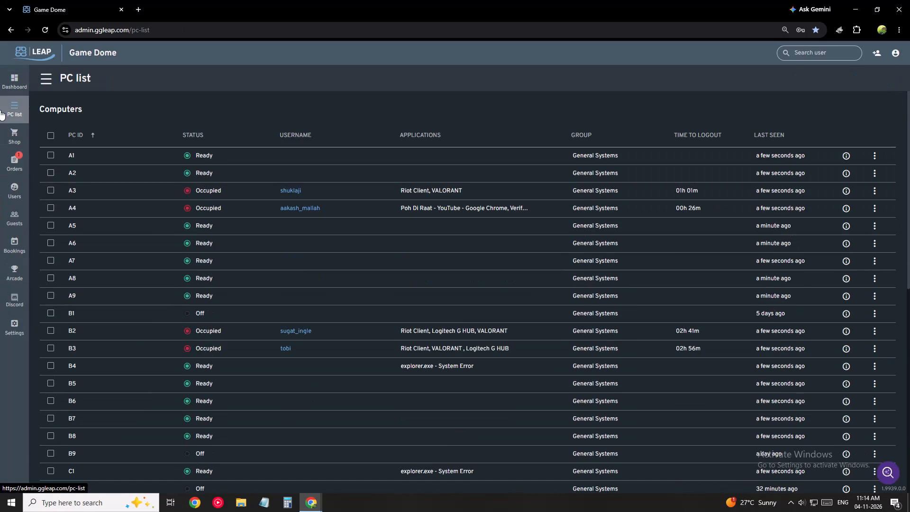
scroll(143, 264, "down", 4)
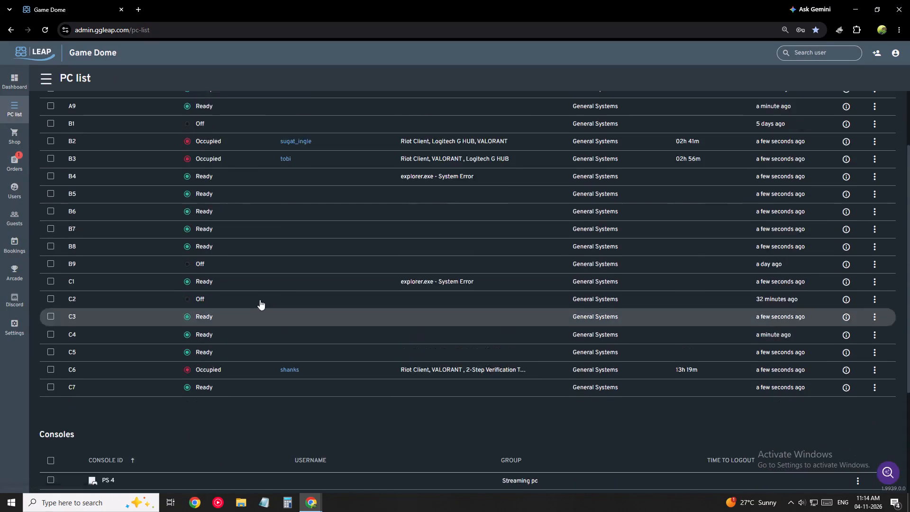
scroll(260, 300, "down", 1)
scroll(258, 300, "up", 1)
scroll(258, 300, "down", 8)
left_click(2, 85)
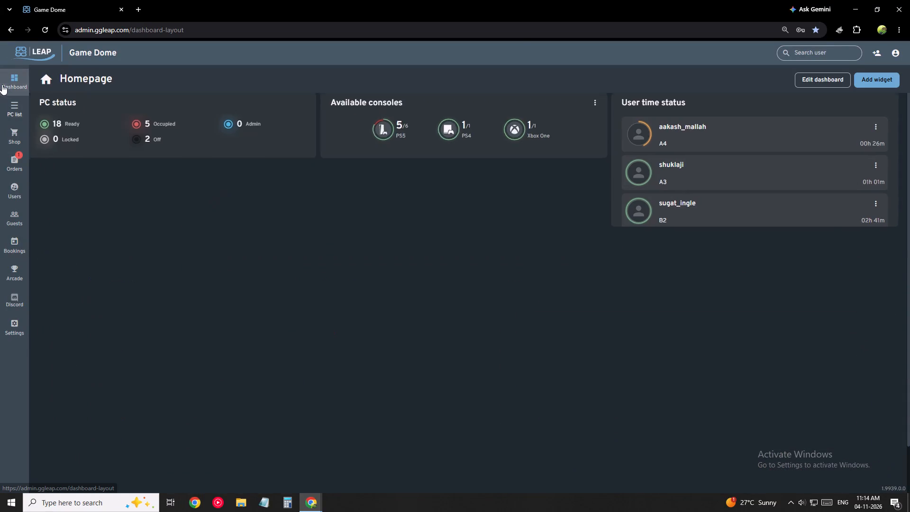
scroll(369, 254, "down", 2)
Open the Order History in Orders to review past orders.
left_click(9, 186)
left_click(7, 163)
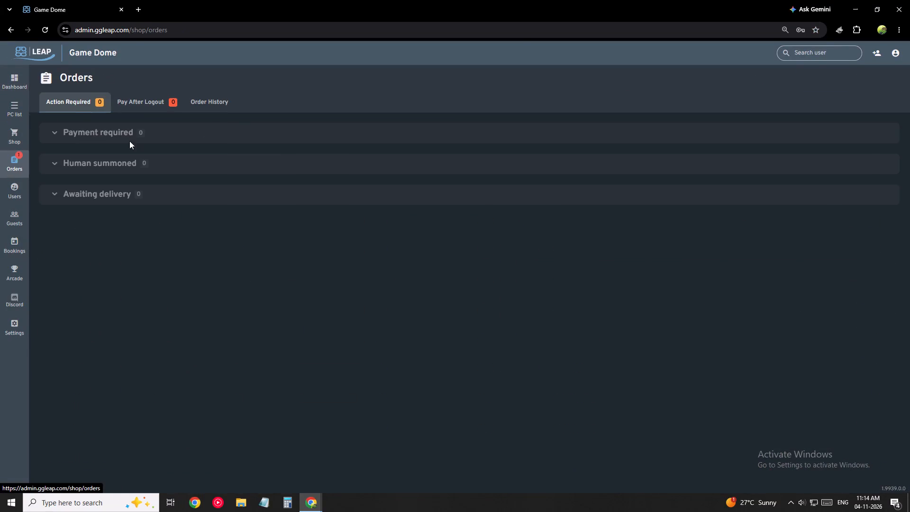
left_click(226, 102)
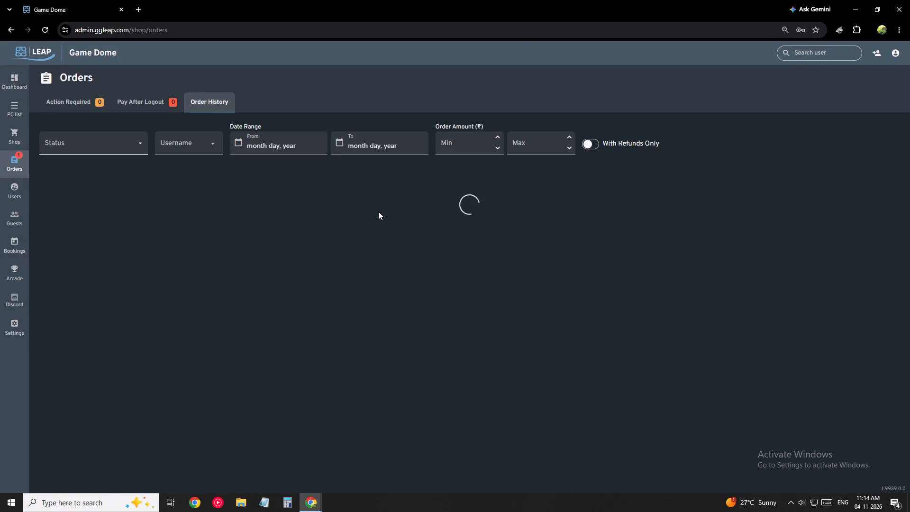
left_click(92, 98)
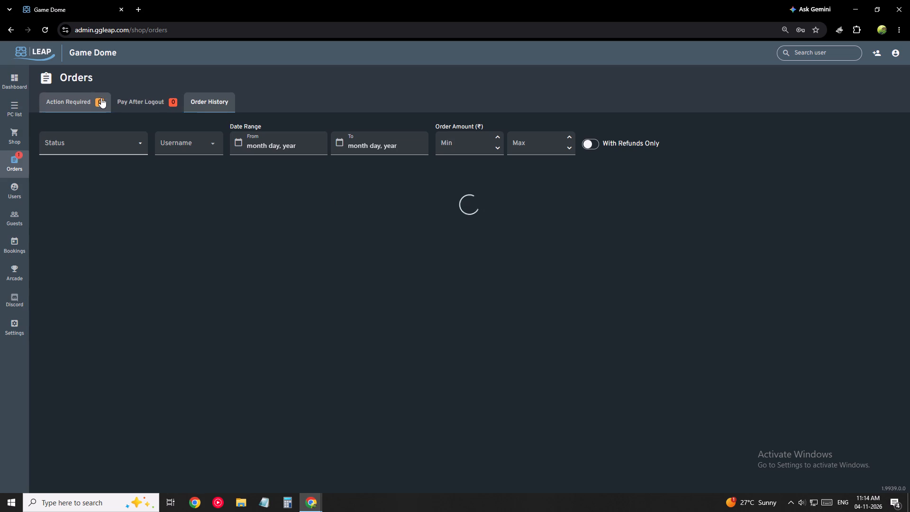
left_click(222, 93)
left_click(227, 111)
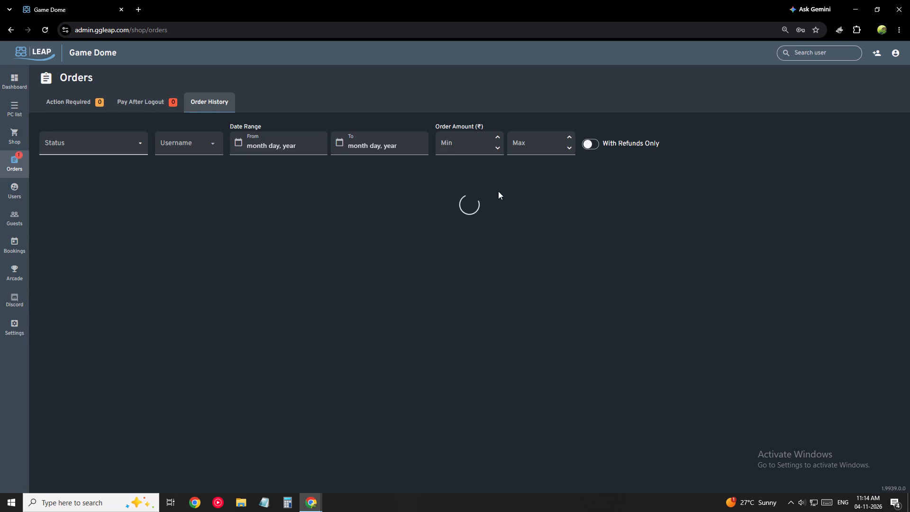
Set the speaker volume to 20.
left_click(804, 509)
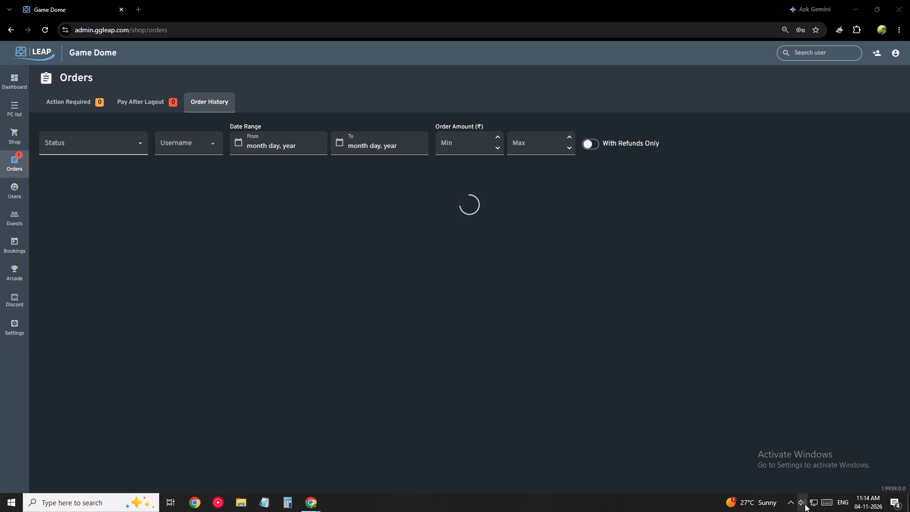
left_click(785, 475)
left_click_drag(785, 476, 793, 478)
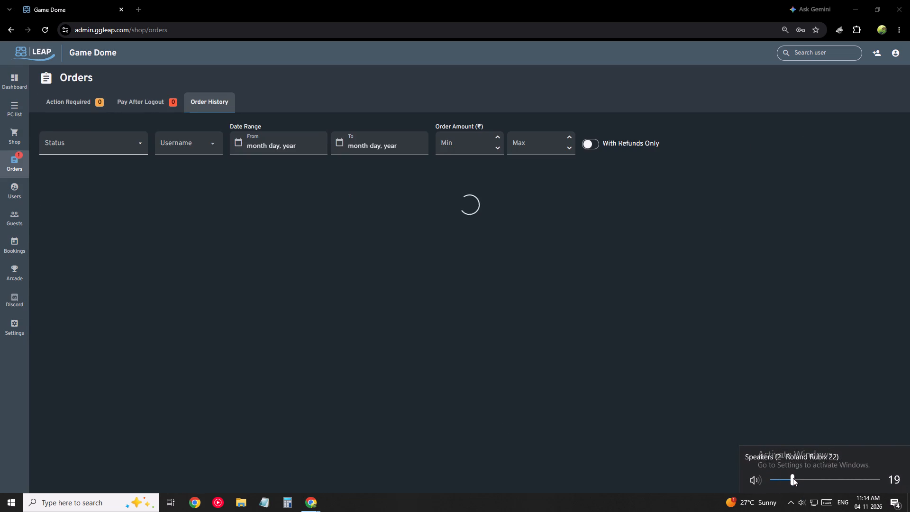
left_click_drag(793, 478, 795, 478)
triple_click(795, 478)
triple_click(795, 478)
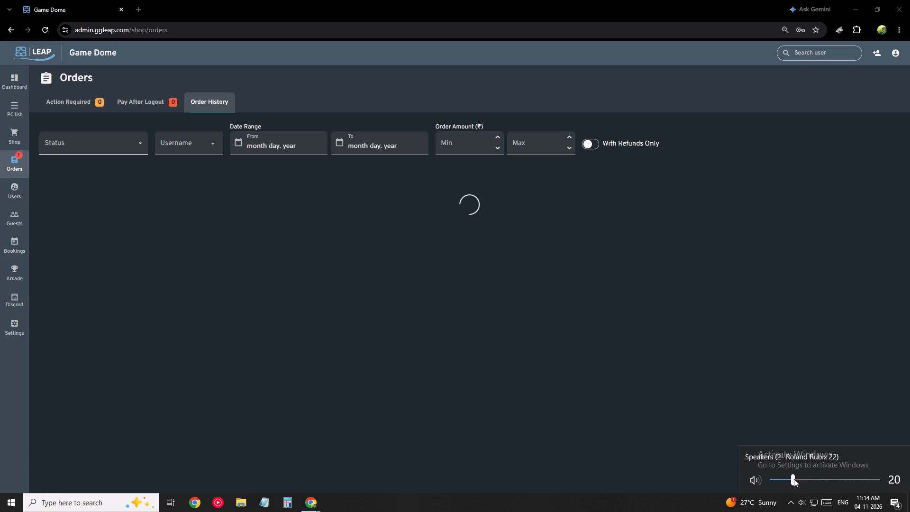
triple_click(794, 479)
triple_click(794, 479)
left_click_drag(419, 250, 414, 232)
Check the Pay After Logout orders and reopen the Order History.
left_click(0, 173)
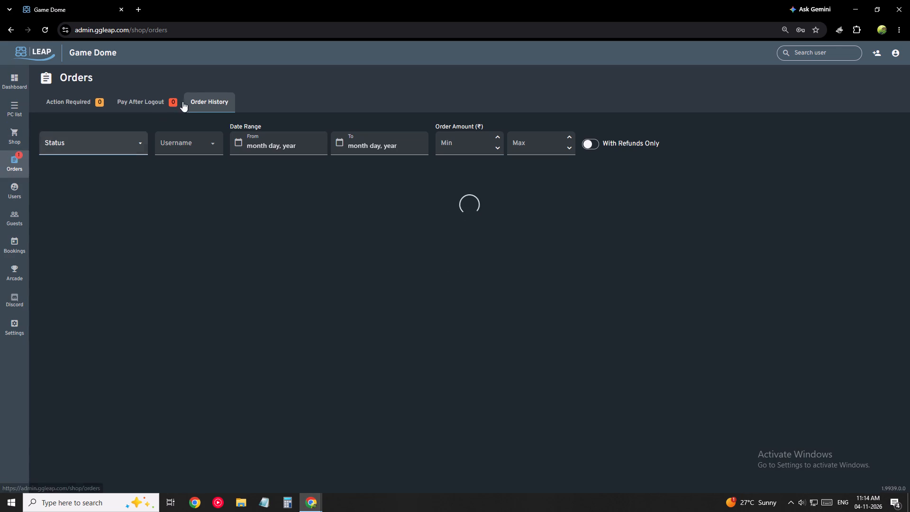
left_click(138, 93)
left_click(203, 101)
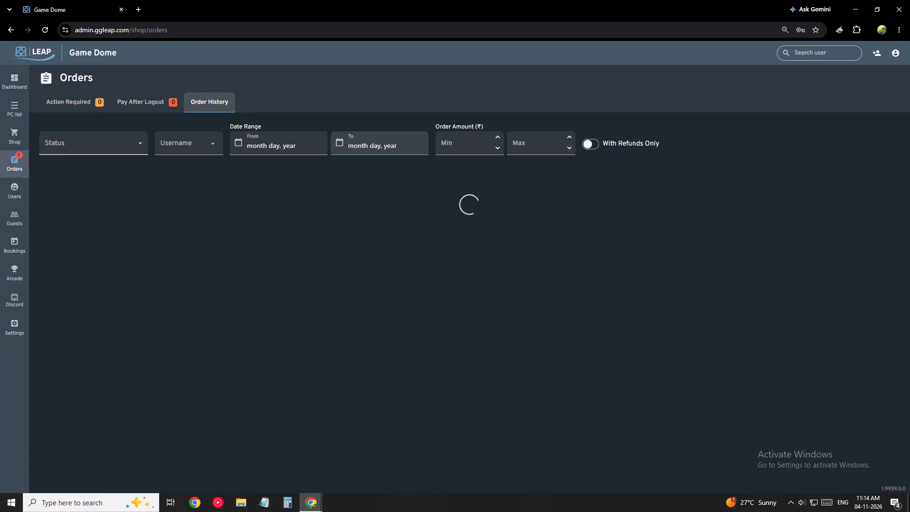
left_click(391, 145)
left_click(347, 196)
Return to the dashboard and reload the admin site at admin.ggleap.com/dashboard-layout.
left_click(15, 84)
left_click(36, 23)
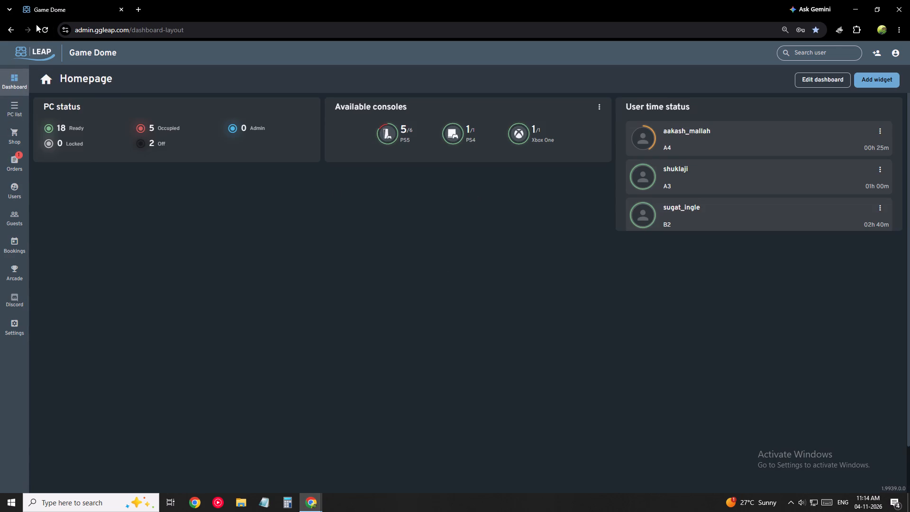
left_click(50, 30)
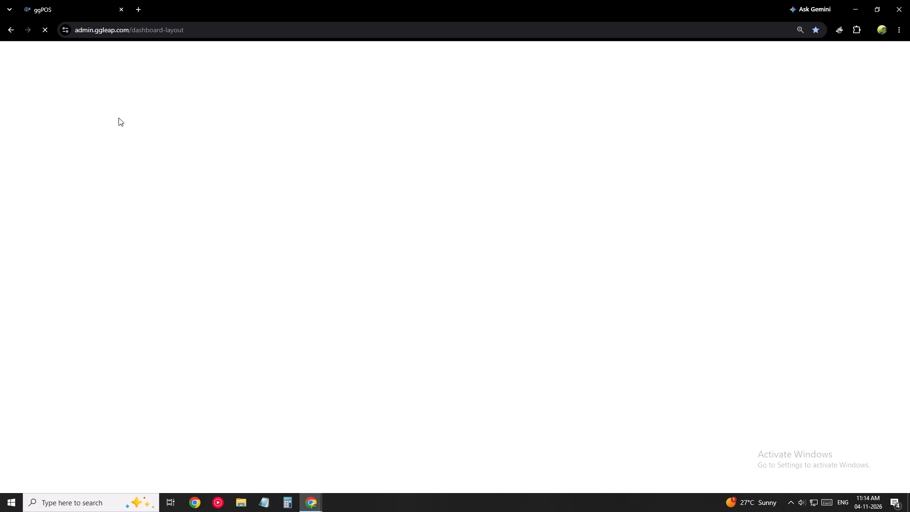
left_click(15, 40)
left_click(8, 36)
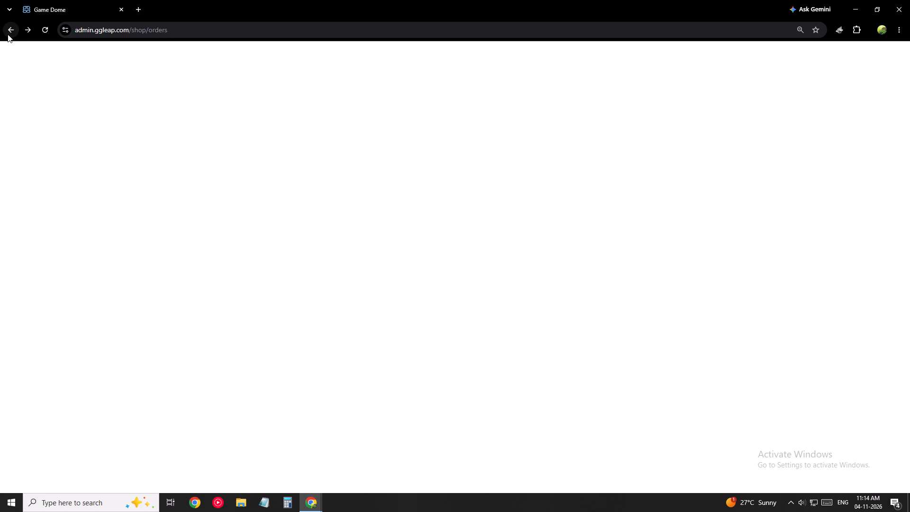
left_click(8, 34)
left_click(8, 34)
left_click(206, 18)
left_click(220, 30)
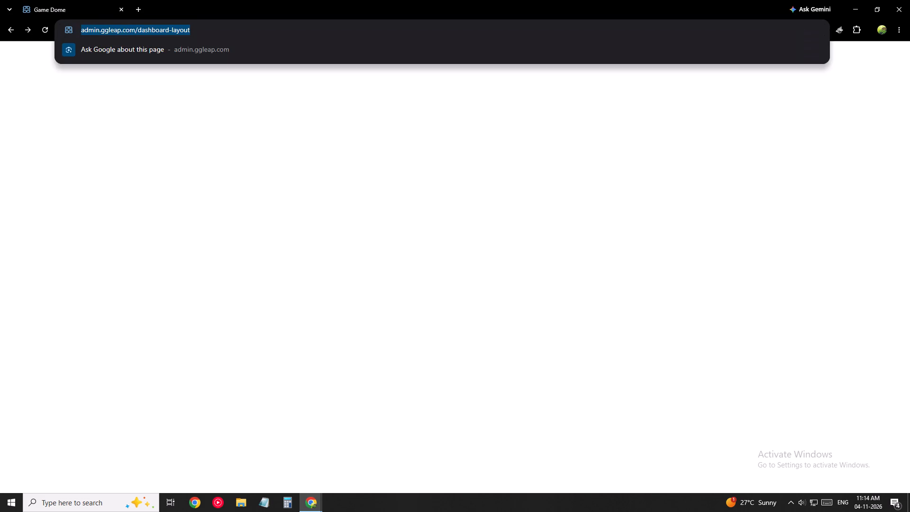
key("Return")
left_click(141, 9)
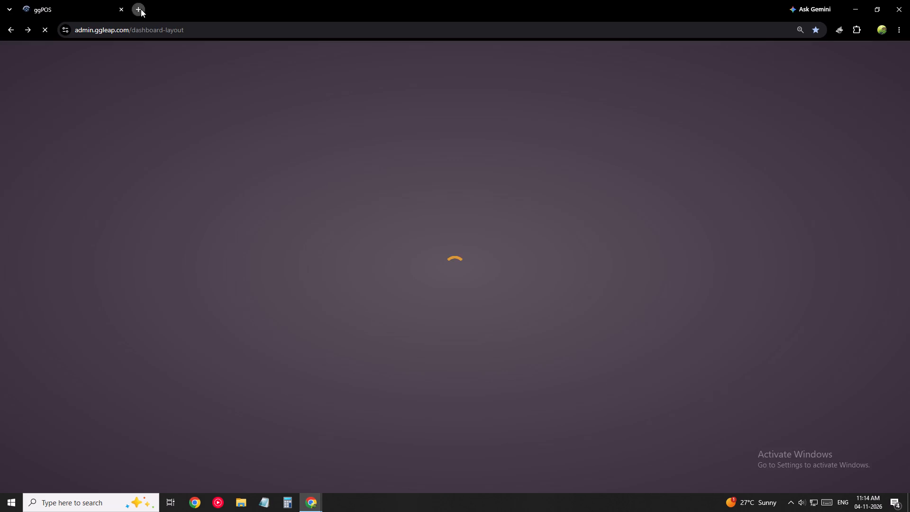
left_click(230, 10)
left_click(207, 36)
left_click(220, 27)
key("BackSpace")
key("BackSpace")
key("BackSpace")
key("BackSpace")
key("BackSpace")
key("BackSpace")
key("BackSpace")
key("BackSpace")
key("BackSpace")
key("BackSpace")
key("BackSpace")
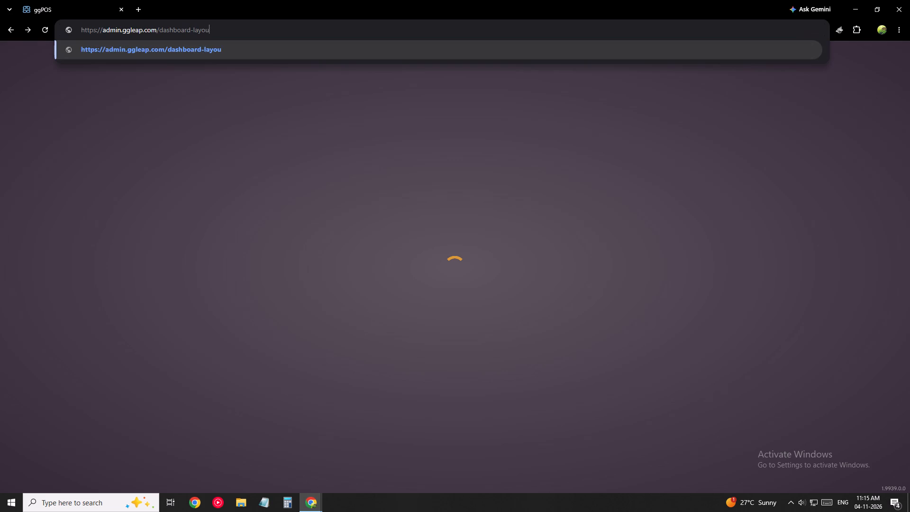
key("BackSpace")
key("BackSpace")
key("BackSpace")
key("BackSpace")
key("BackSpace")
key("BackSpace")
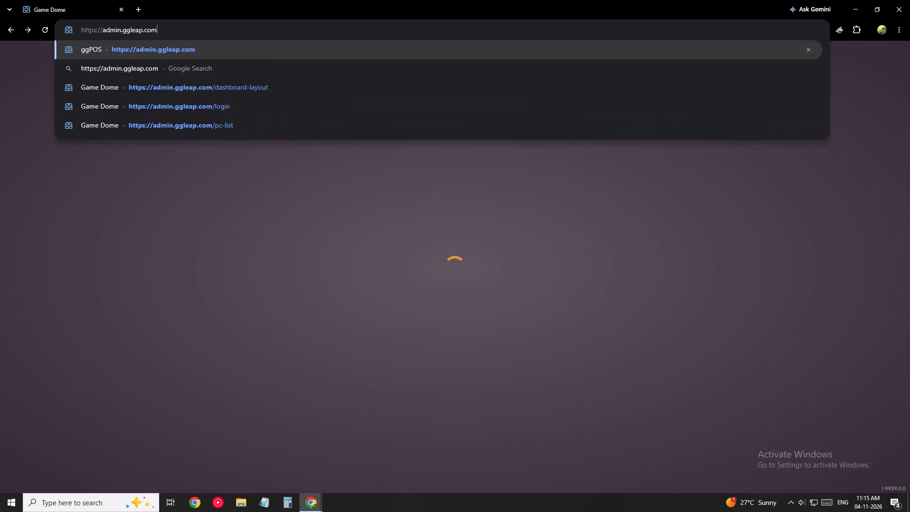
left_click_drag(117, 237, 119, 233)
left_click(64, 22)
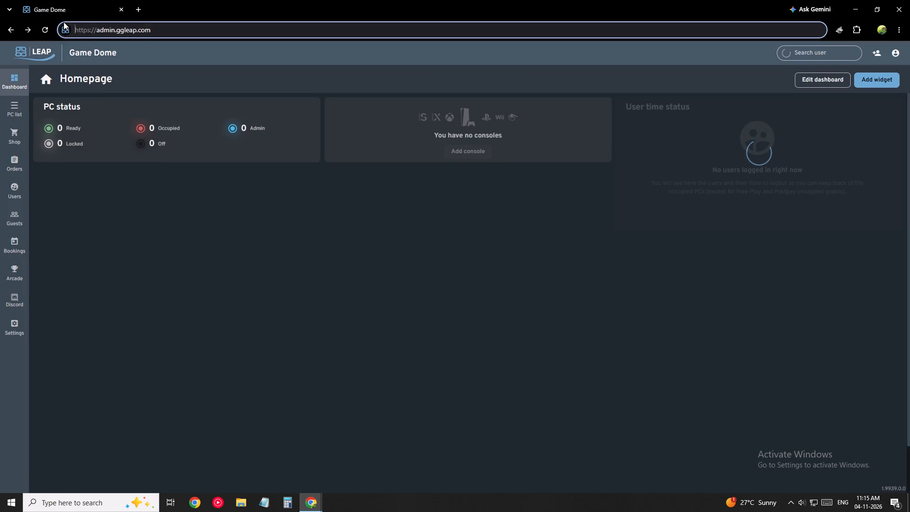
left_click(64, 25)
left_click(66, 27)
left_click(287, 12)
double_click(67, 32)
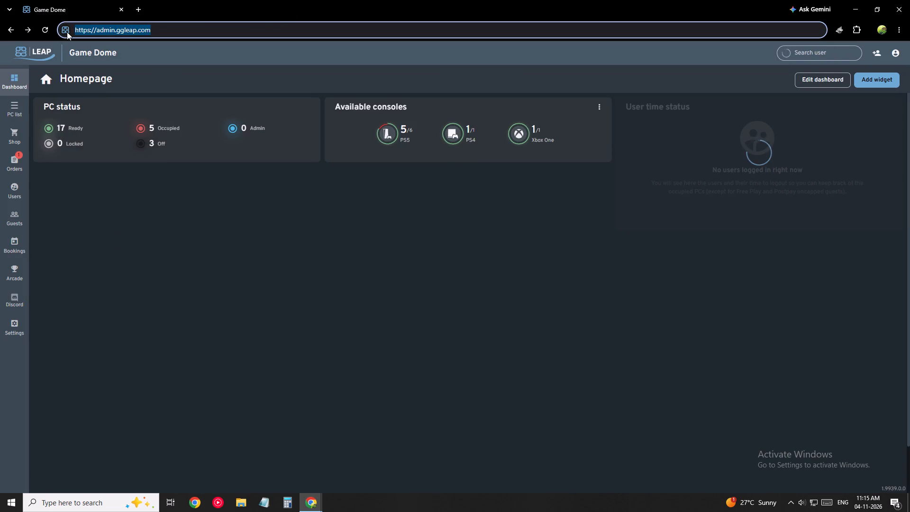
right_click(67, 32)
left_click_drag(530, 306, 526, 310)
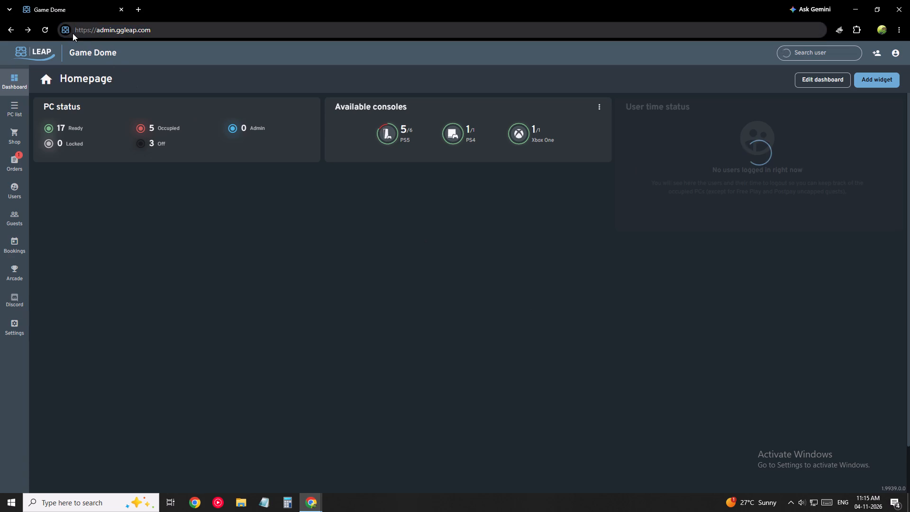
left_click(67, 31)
Return to Orders and open the Order History.
left_click(14, 75)
left_click(6, 153)
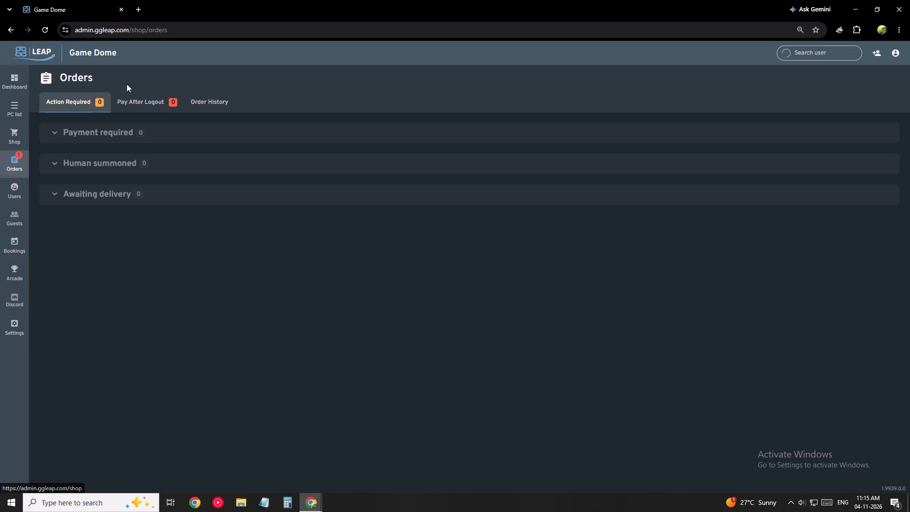
left_click(163, 96)
left_click(182, 99)
left_click(206, 99)
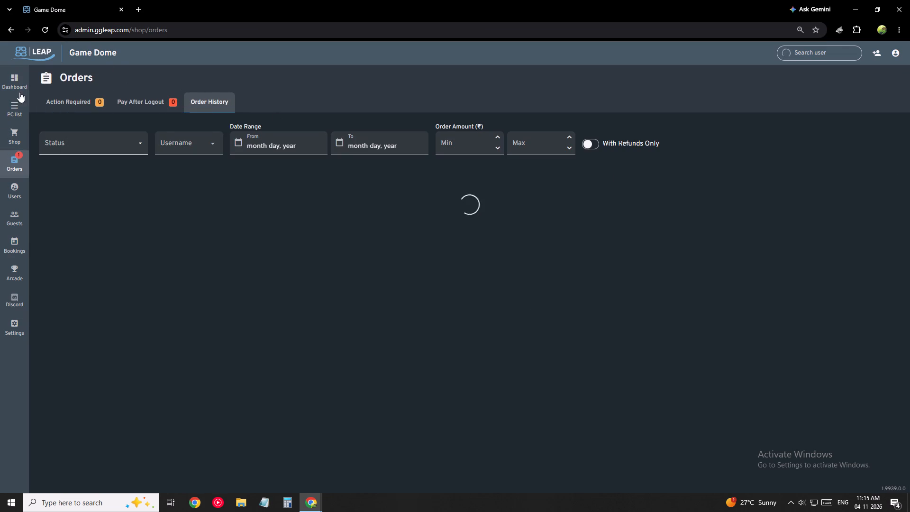
Delete the on-device site data for admin.ggleap.com, ggleap.com, m.stripe.com and m.stripe.network.
left_click(63, 33)
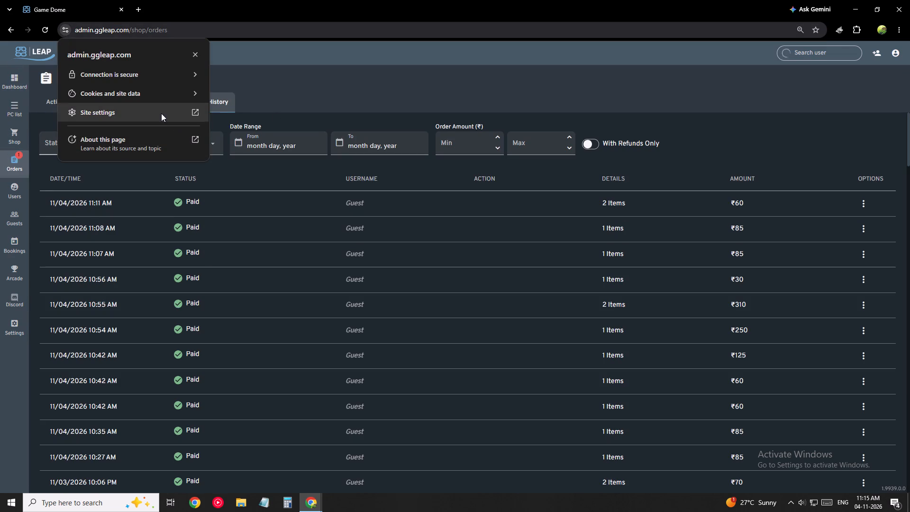
left_click(153, 91)
left_click(127, 138)
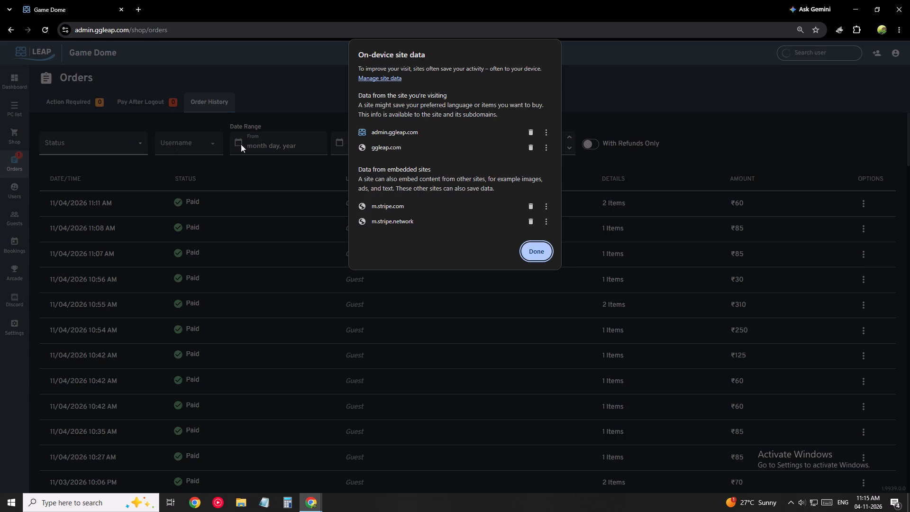
left_click(527, 131)
left_click(528, 133)
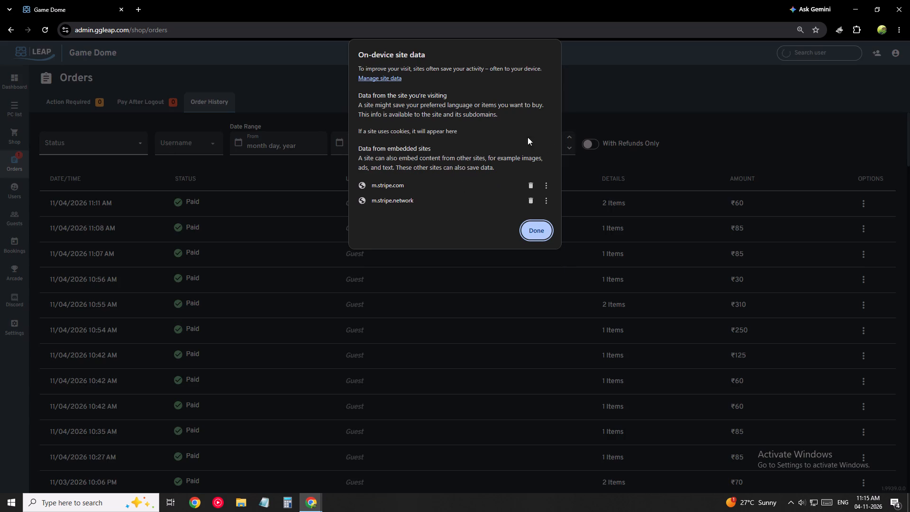
left_click(526, 195)
left_click(530, 188)
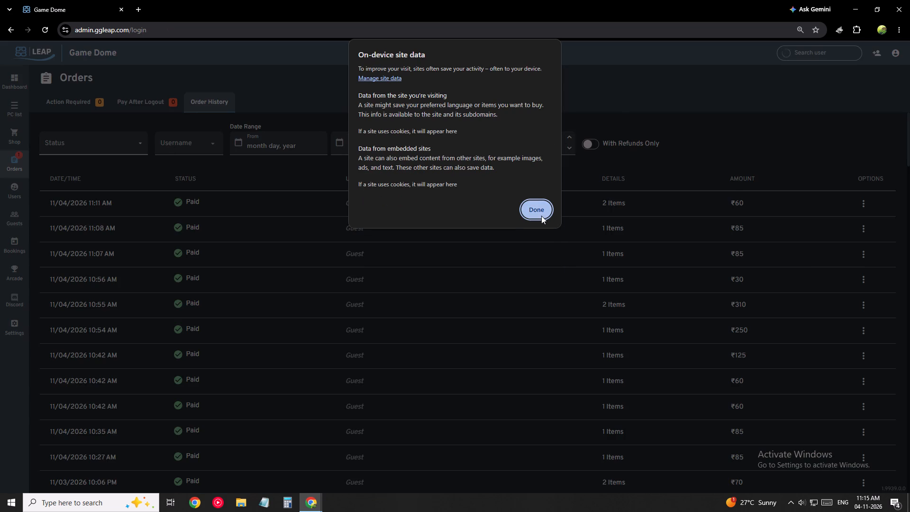
left_click(541, 216)
left_click(551, 58)
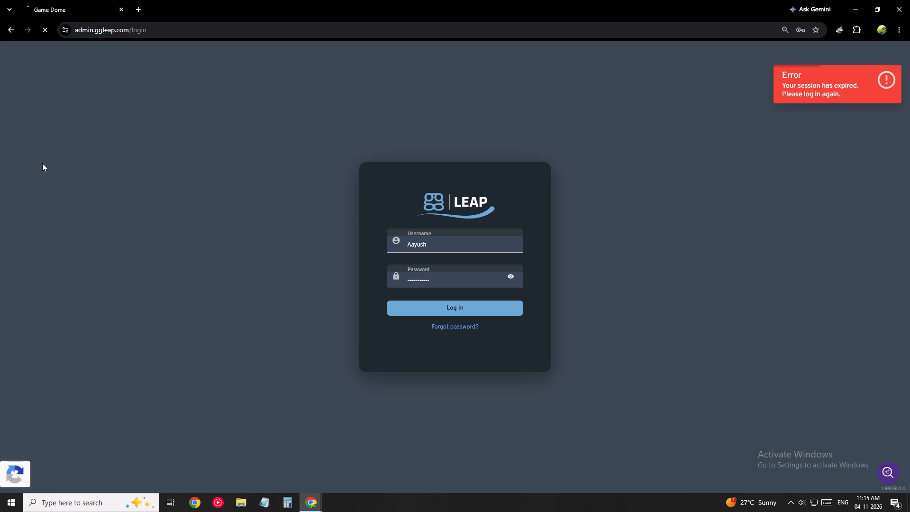
Search Google for gg pos, open the ggPOS admin site and log in with the saved credentials.
double_click(45, 30)
left_click(200, 31)
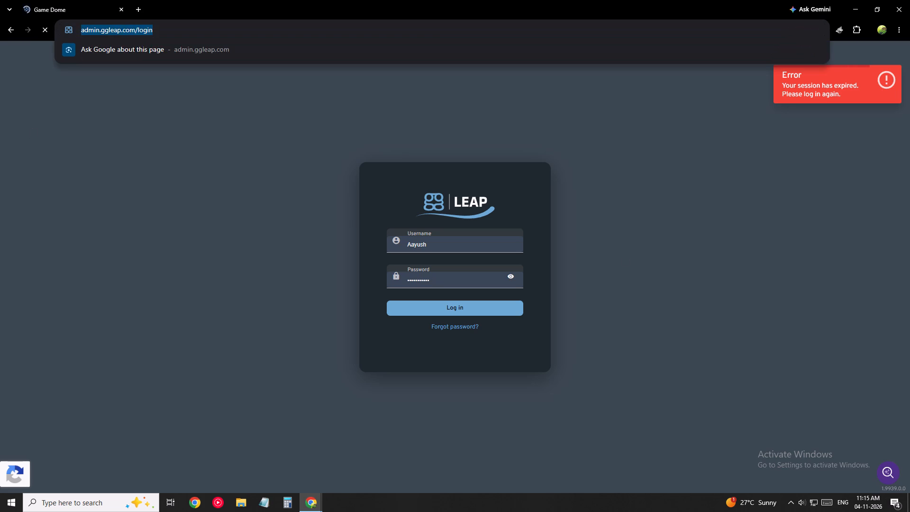
key("BackSpace")
type("gg pos")
key("Return")
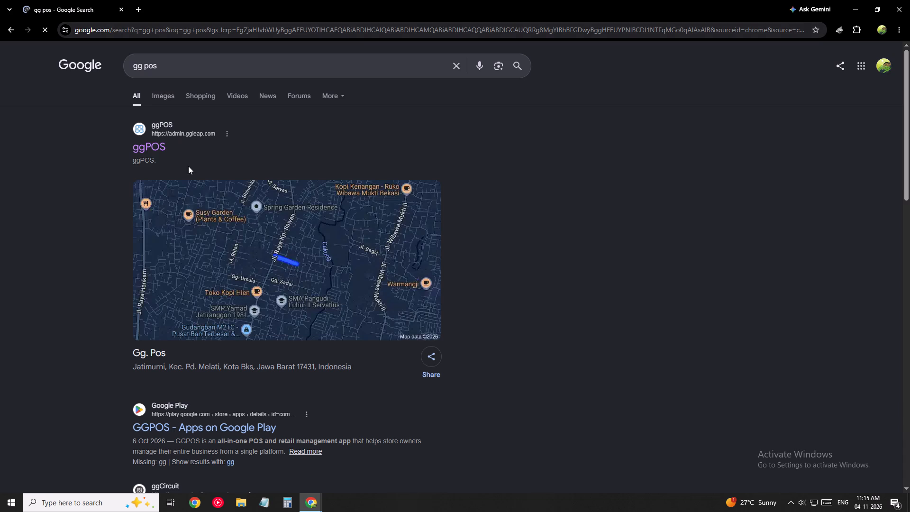
left_click(152, 145)
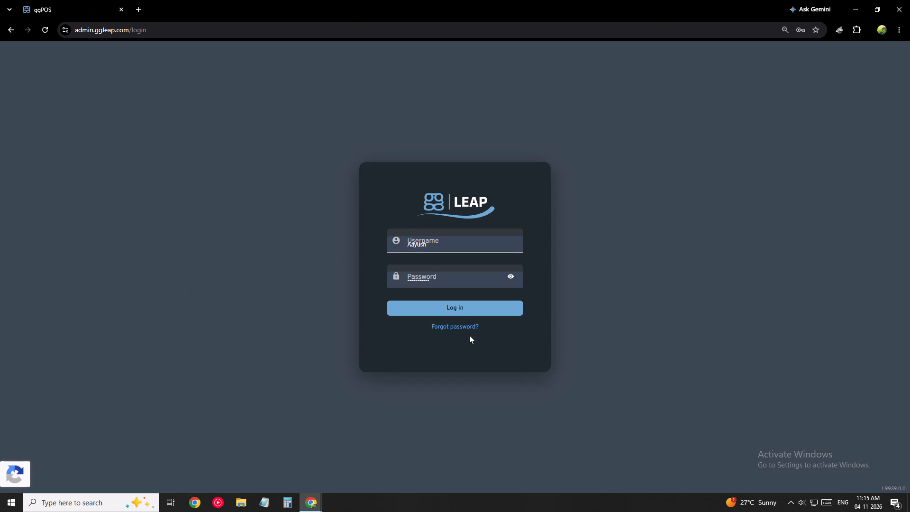
left_click(458, 308)
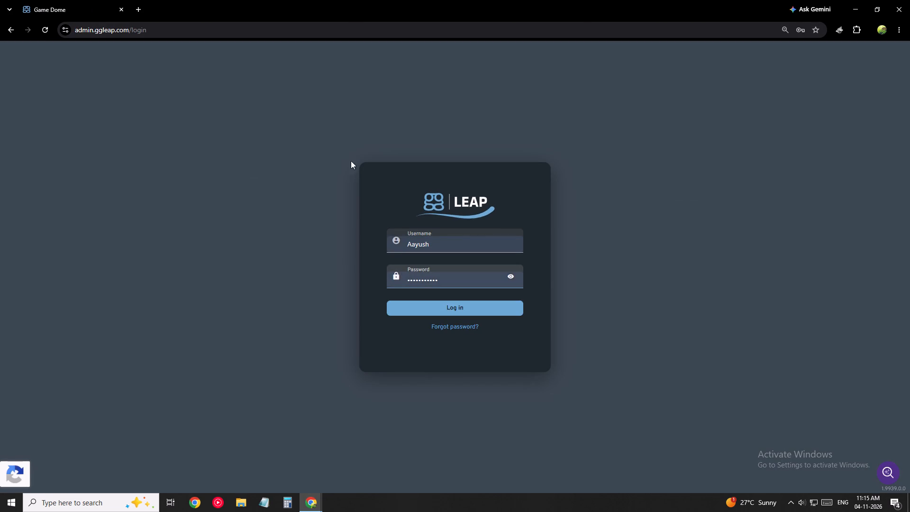
Open the PC list to check the stations.
left_click(0, 112)
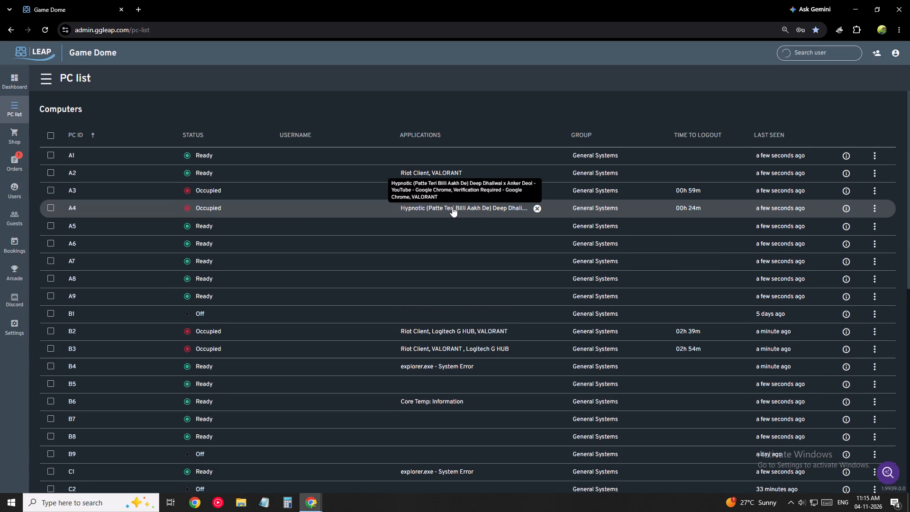
Stop the "explorer.exe - System Error" application running on station C1.
scroll(452, 207, "down", 6)
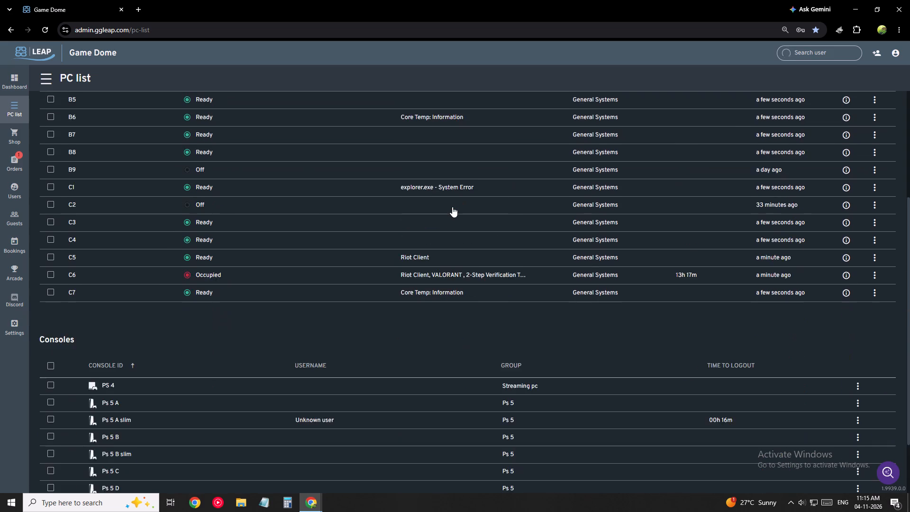
scroll(452, 207, "down", 3)
scroll(449, 208, "up", 3)
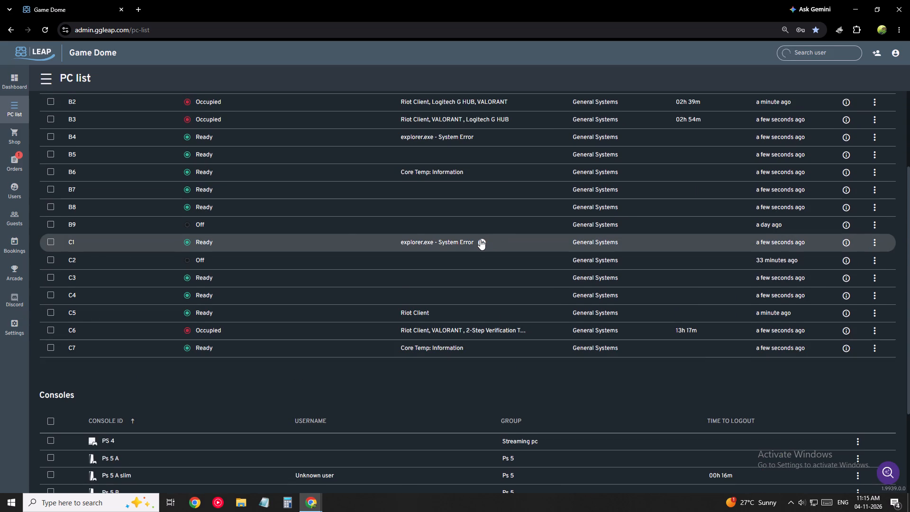
left_click(480, 239)
left_click(413, 269)
left_click(548, 300)
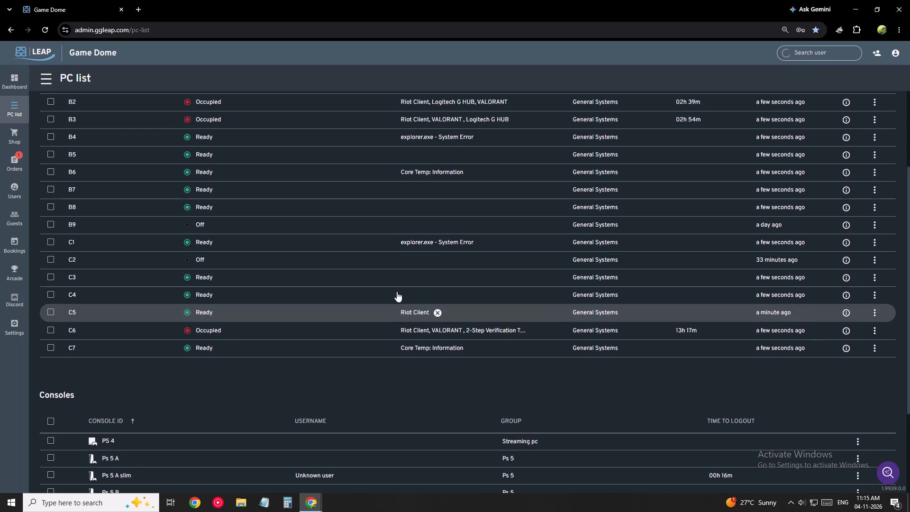
Review the computers and consoles in the PC list, with a brief visit to Orders, and dismiss the notification.
scroll(230, 281, "down", 4)
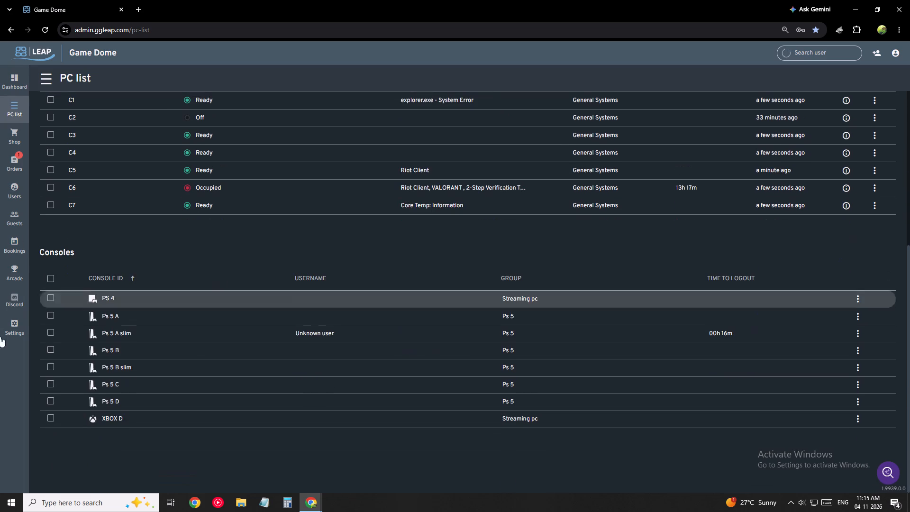
left_click(5, 162)
left_click(5, 117)
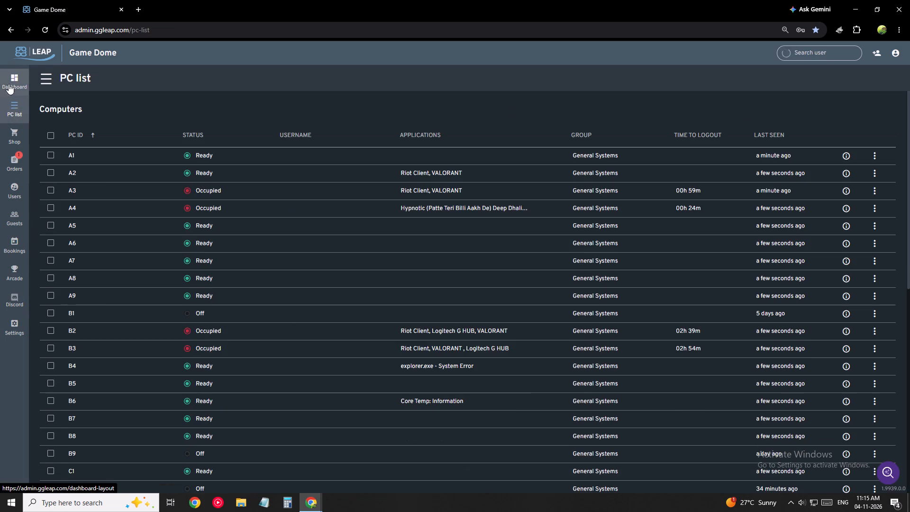
scroll(190, 244, "down", 12)
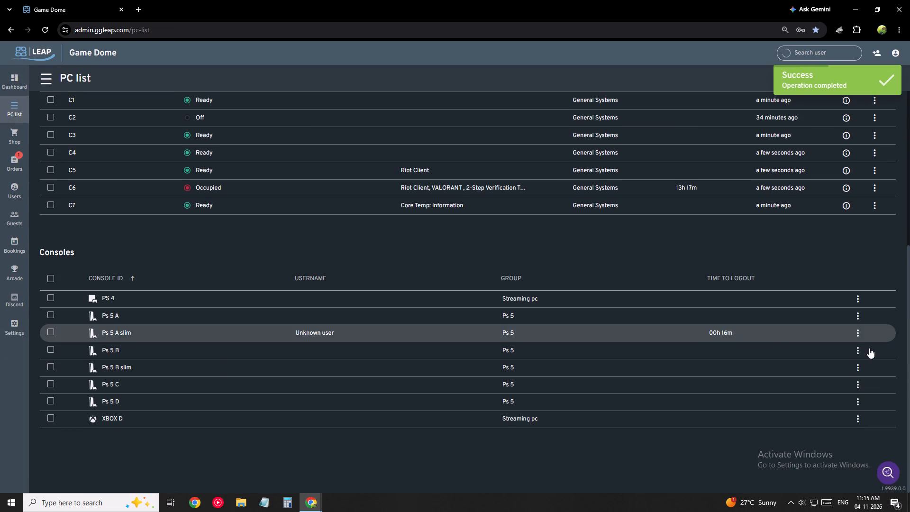
left_click(825, 78)
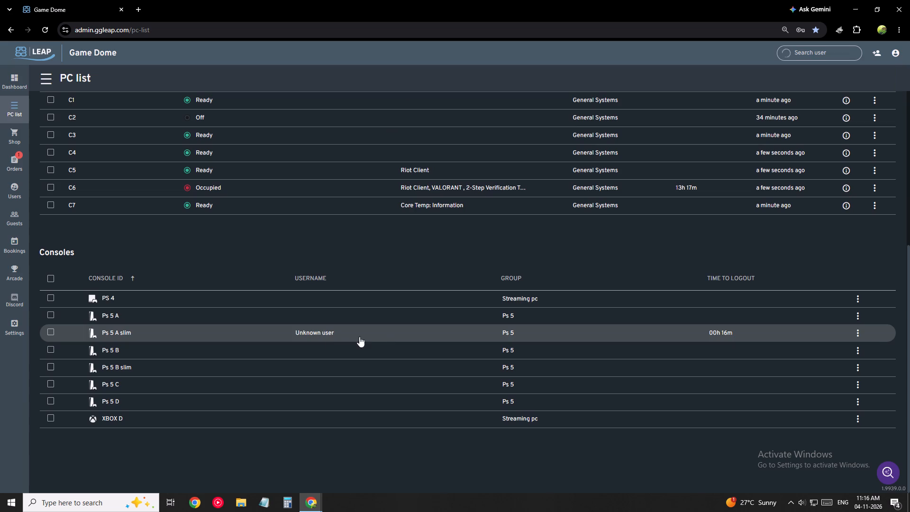
Open the Order History in Orders to check the recent orders.
left_click(6, 152)
left_click(207, 100)
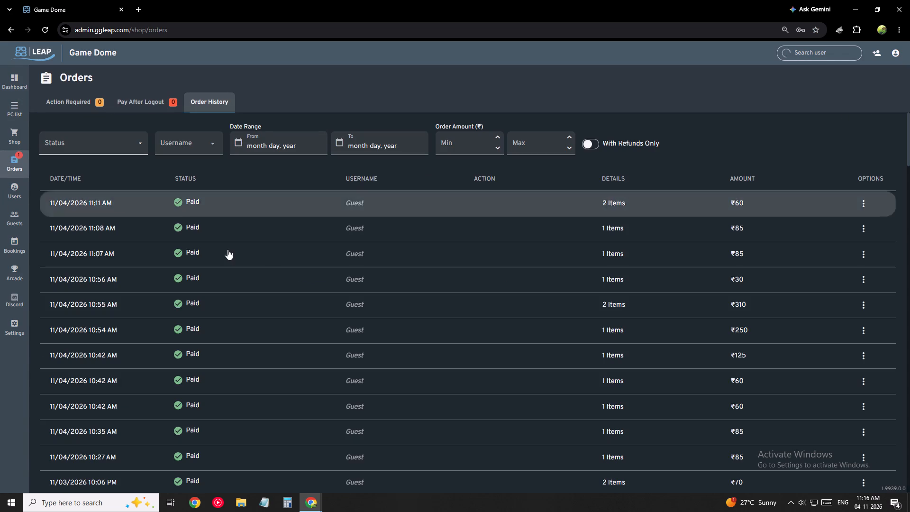
Visit the Dashboard, return to the PC list to check the stations, and reload the page.
left_click(0, 84)
scroll(491, 342, "down", 4)
left_click(8, 115)
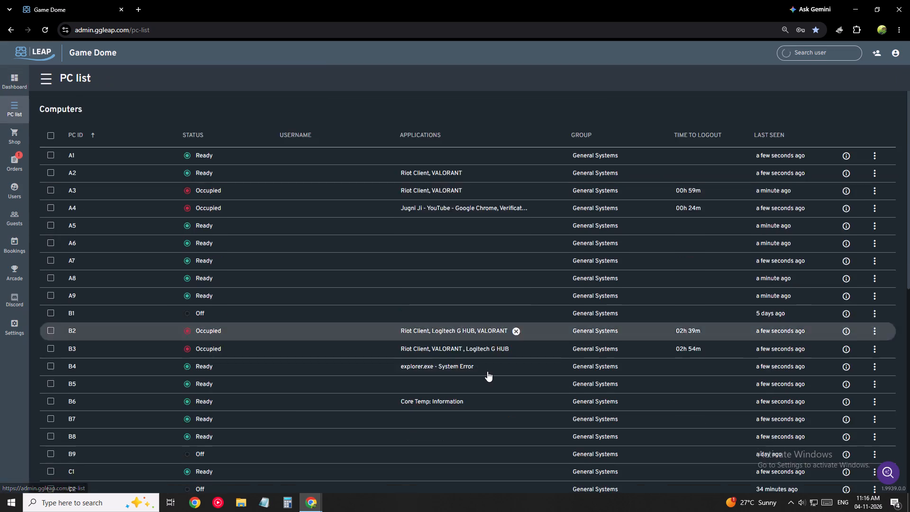
scroll(487, 371, "down", 12)
left_click(42, 26)
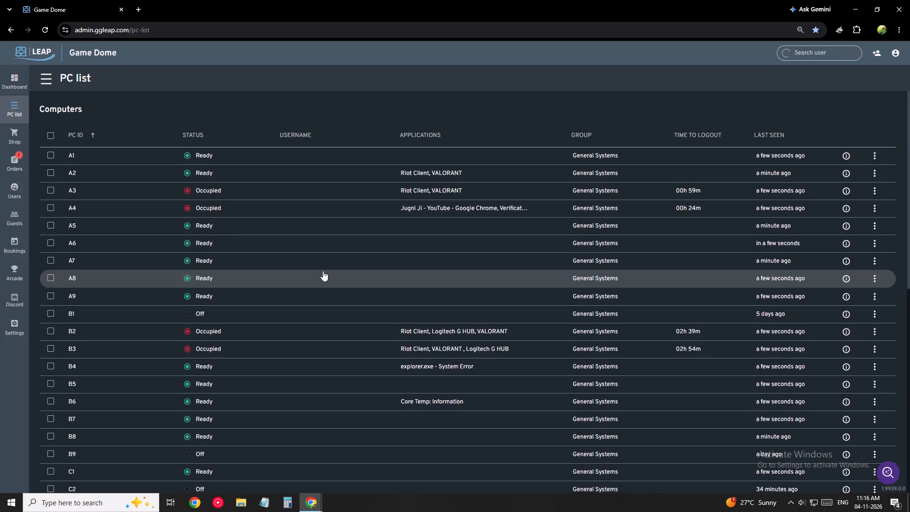
Stop only the Google Chrome "2-Step Verification" window among the user applications on station C6.
scroll(329, 281, "down", 9)
left_click(537, 187)
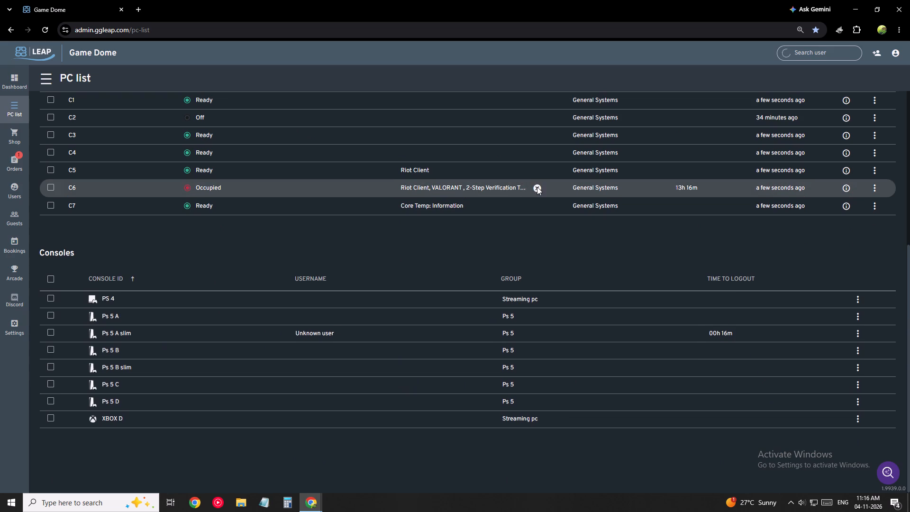
left_click(470, 280)
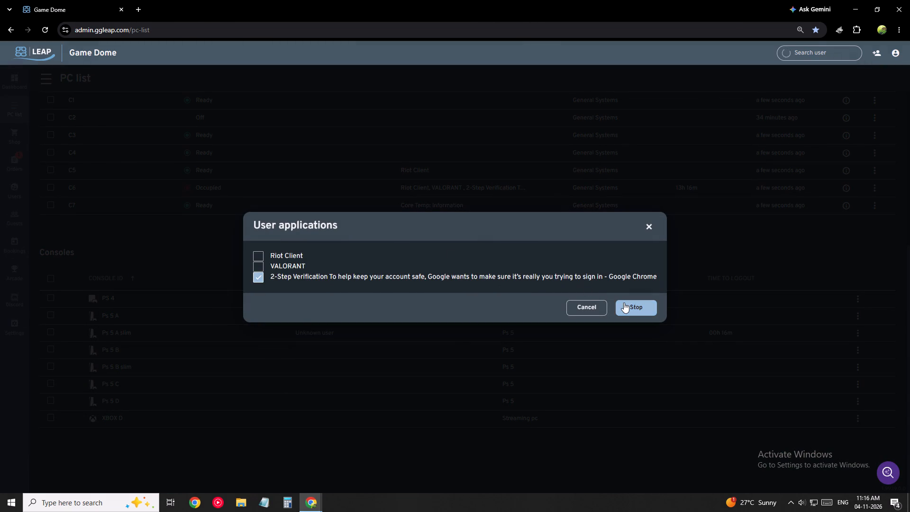
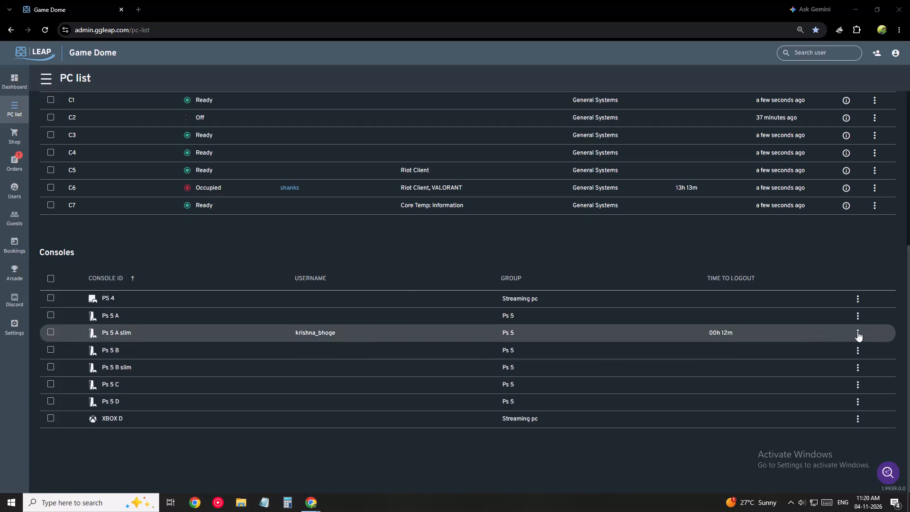
Open the 11:08 AM order from 11/04/2026 in the order history and copy its customer's username.
left_click(18, 164)
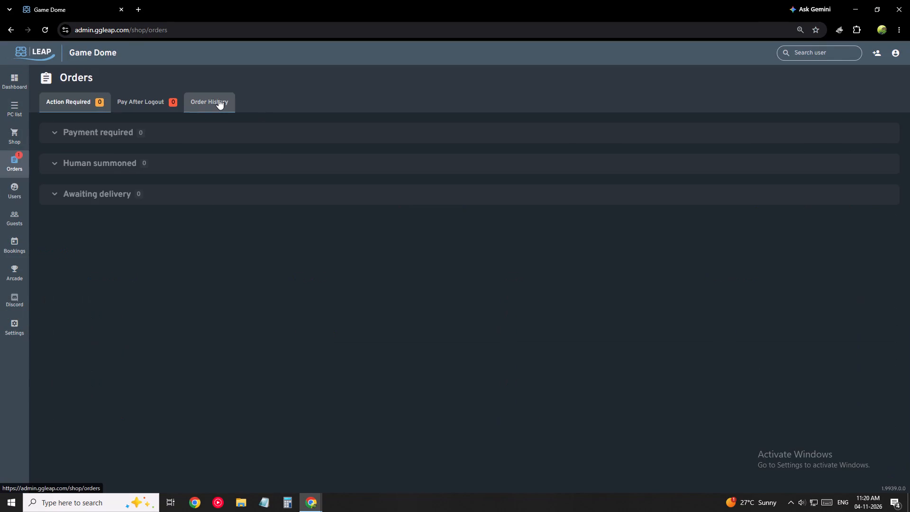
left_click(214, 101)
left_click(361, 227)
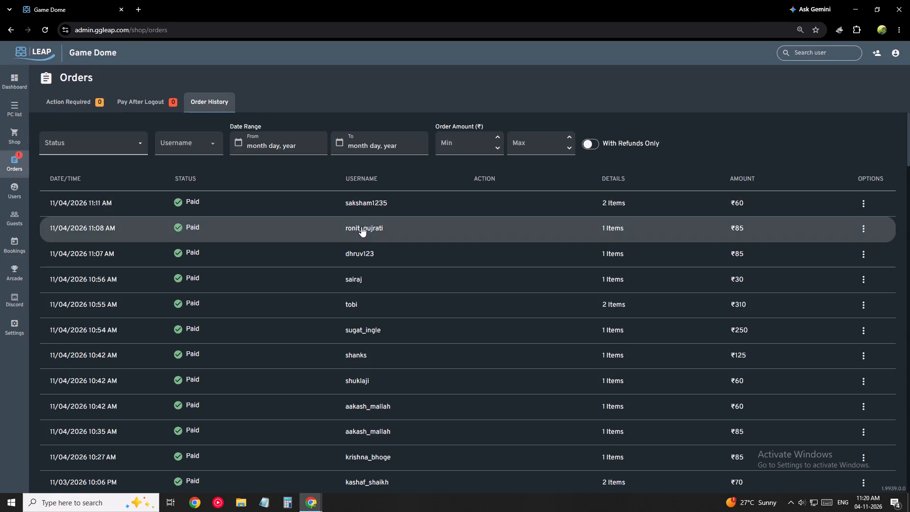
double_click(64, 125)
double_click(62, 122)
double_click(62, 112)
key("ctrl+c")
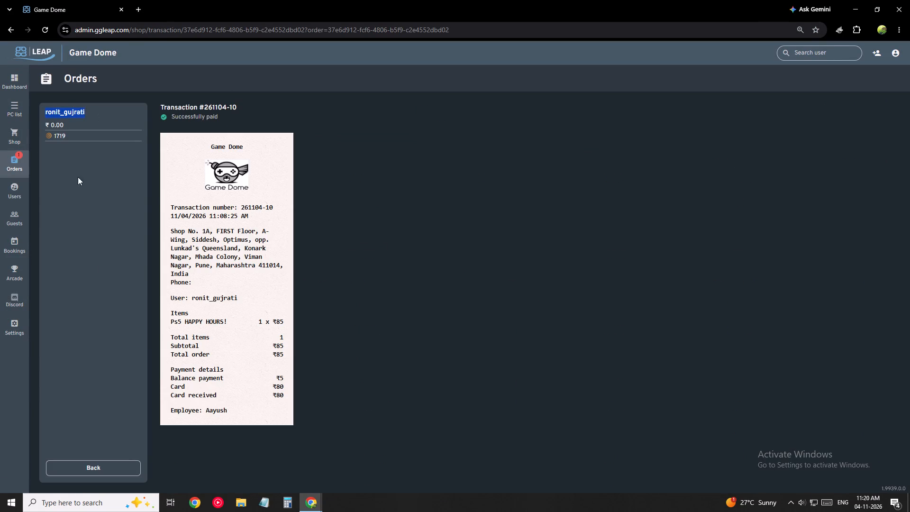
left_click(99, 468)
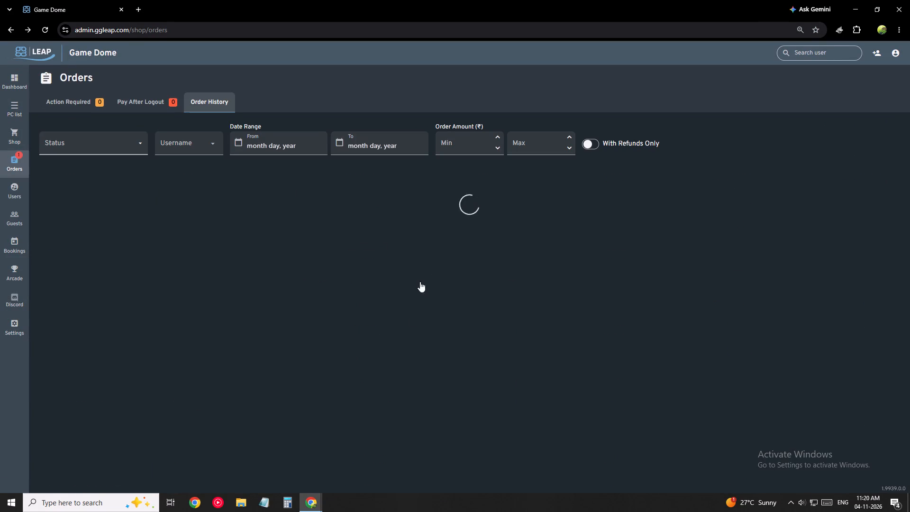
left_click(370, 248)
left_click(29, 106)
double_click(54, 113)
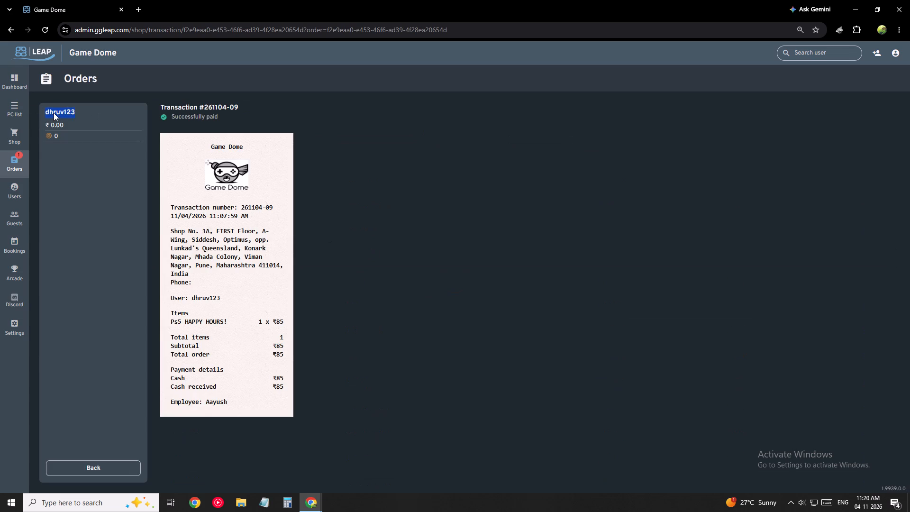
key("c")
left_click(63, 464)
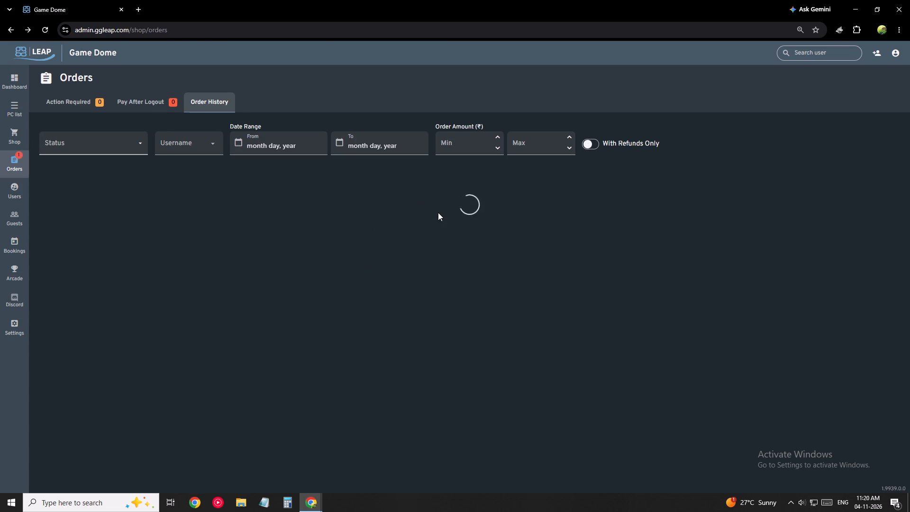
Log the customer of the 11:08 AM order in to console Ps 5 B from the PC list.
left_click(0, 110)
scroll(553, 375, "down", 5)
scroll(553, 375, "up", 1)
scroll(553, 375, "down", 4)
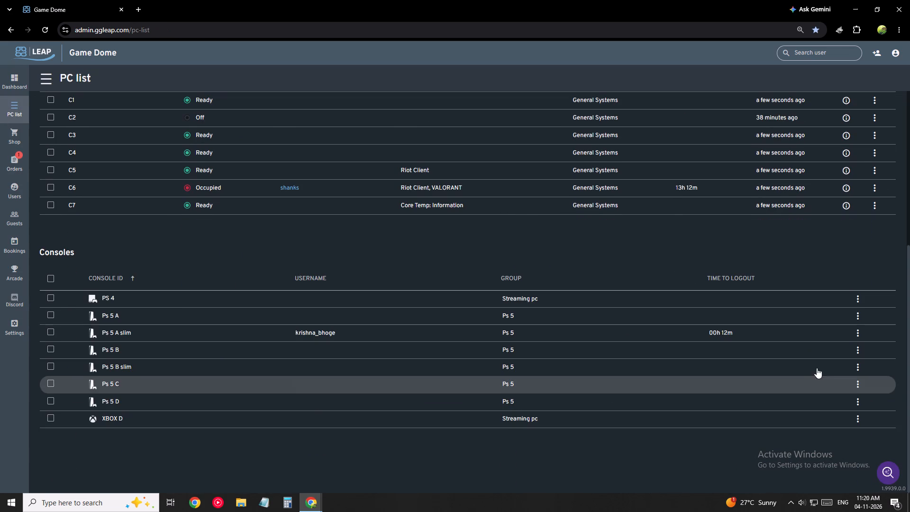
left_click(854, 351)
left_click(868, 356)
left_click(408, 263)
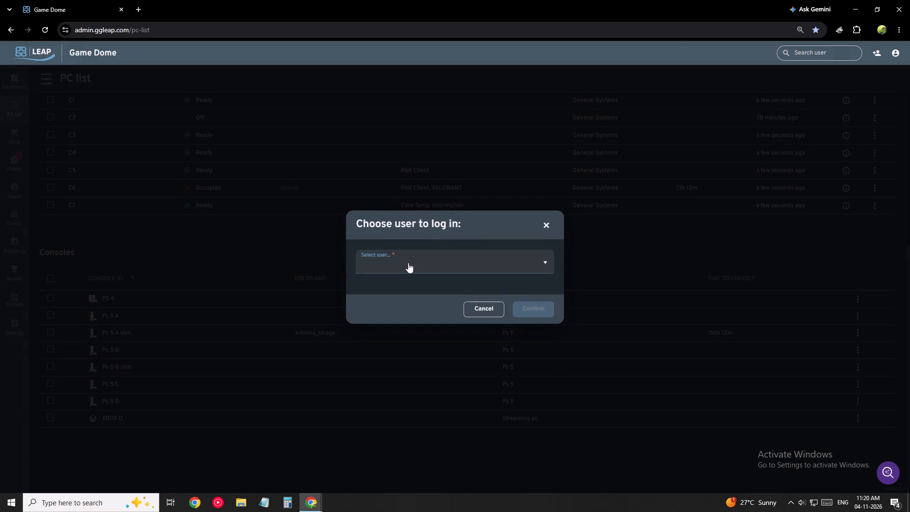
key("ctrl+v")
left_click(474, 300)
left_click(522, 306)
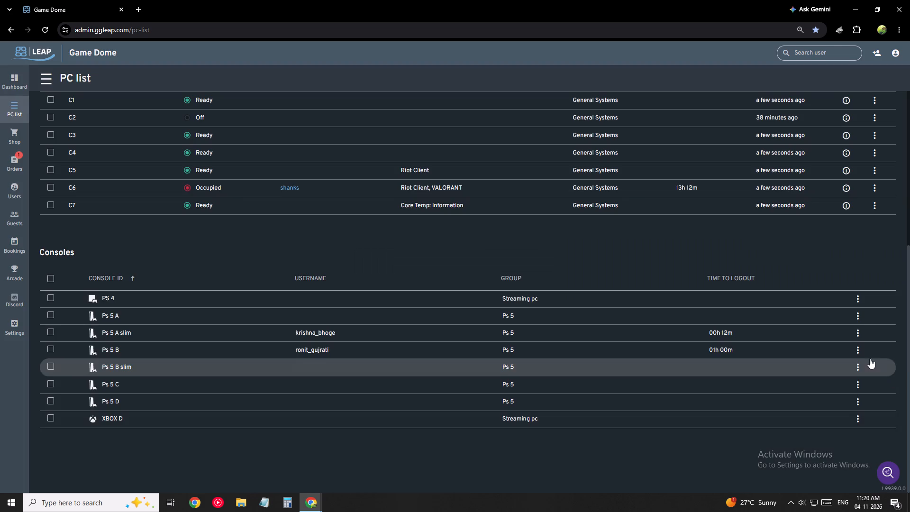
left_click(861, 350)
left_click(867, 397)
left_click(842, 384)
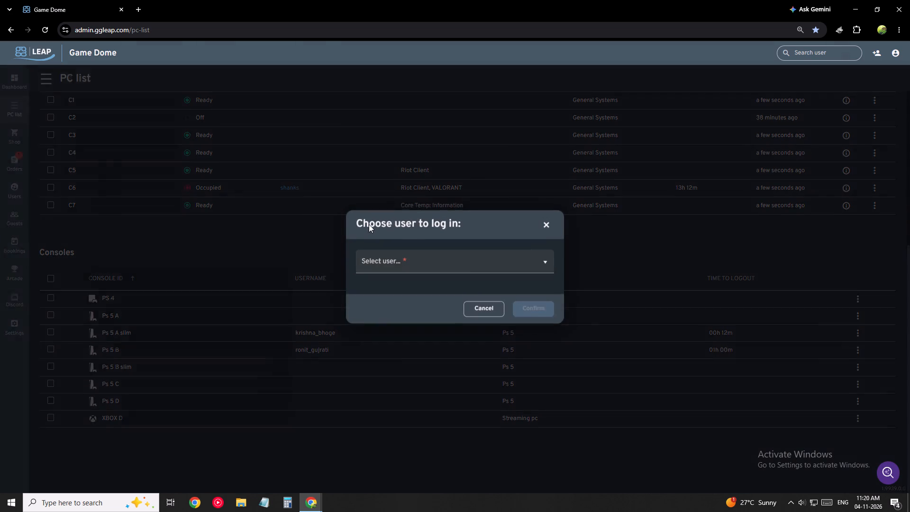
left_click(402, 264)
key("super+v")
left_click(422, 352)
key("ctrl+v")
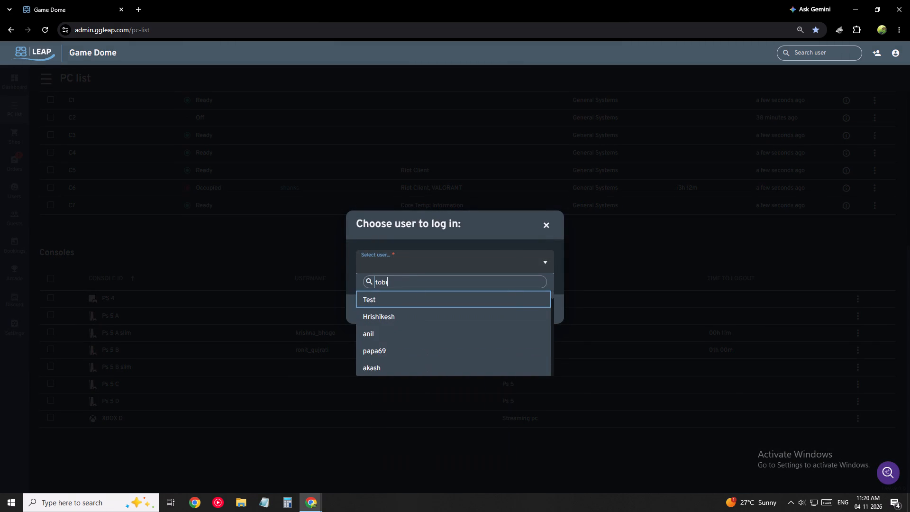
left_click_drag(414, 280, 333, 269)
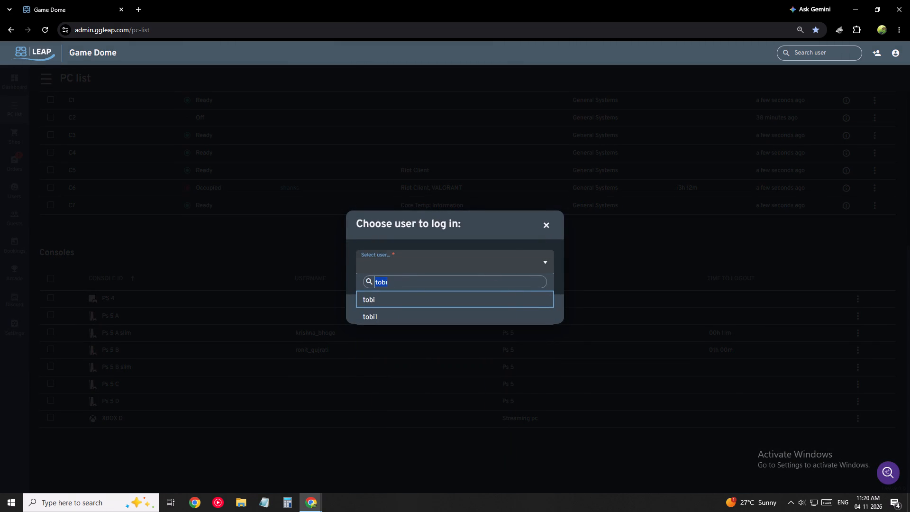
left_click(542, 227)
left_click(0, 183)
left_click(1, 164)
left_click(229, 87)
left_click(223, 99)
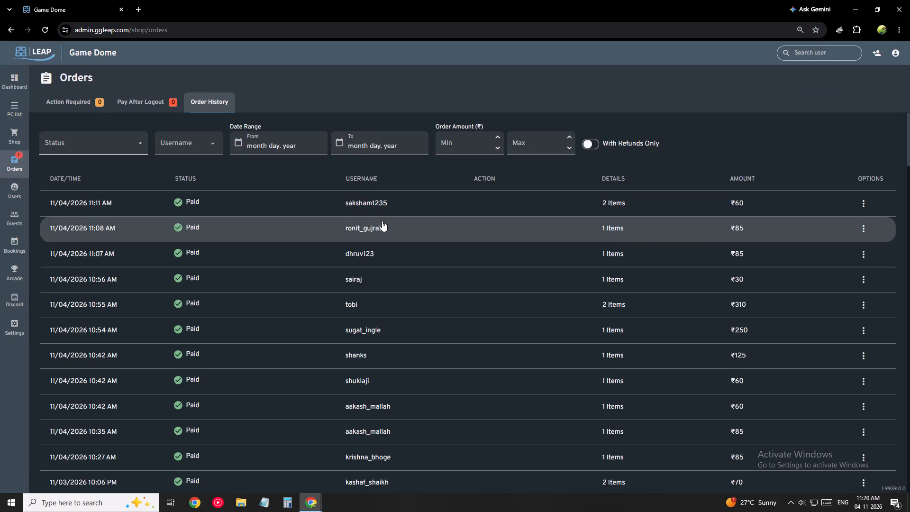
left_click(372, 247)
double_click(58, 113)
key("ctrl+c")
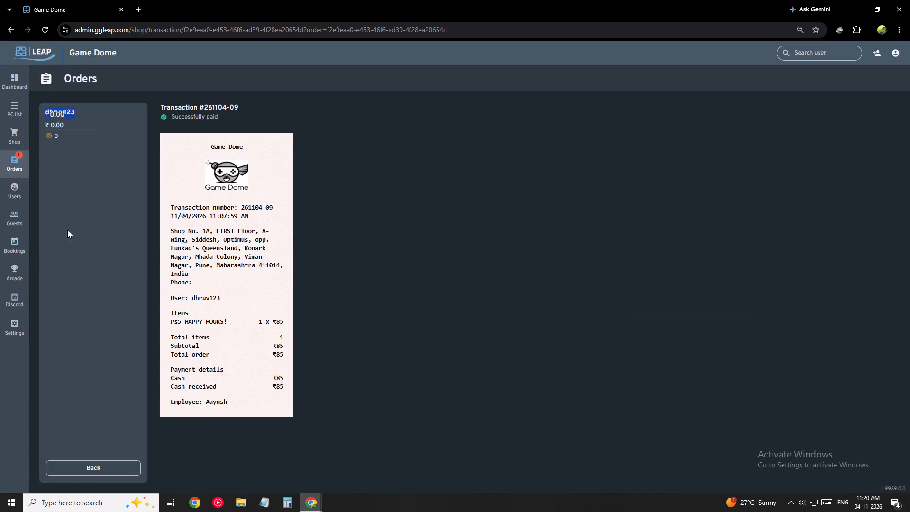
left_click(86, 469)
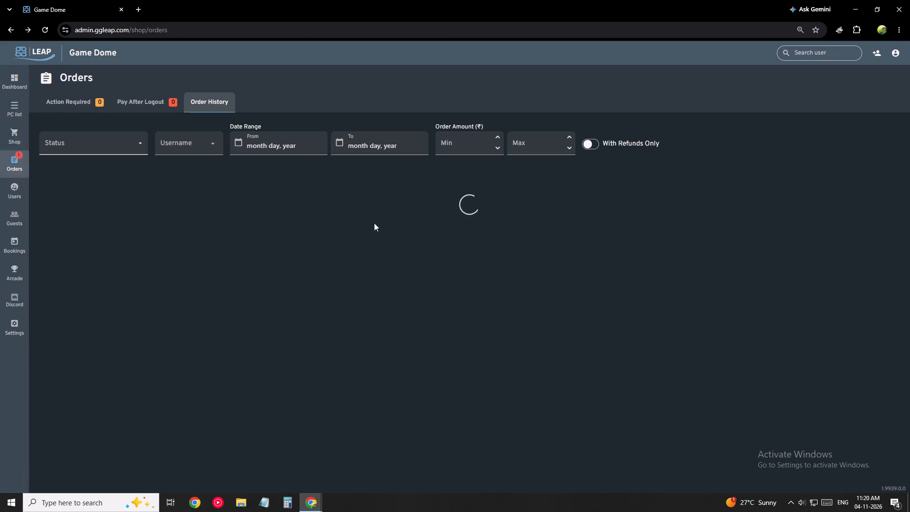
left_click(0, 102)
scroll(292, 305, "down", 8)
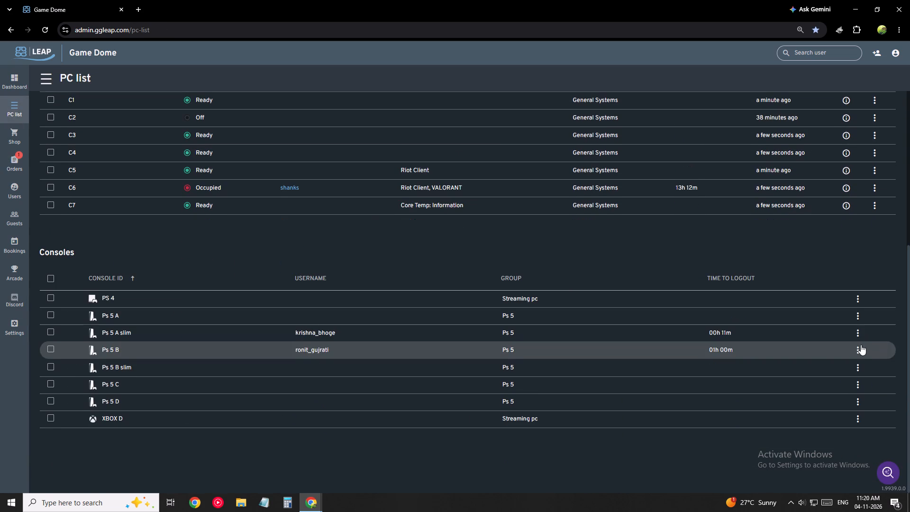
left_click(859, 346)
left_click(861, 383)
left_click(422, 258)
key("ctrl+v")
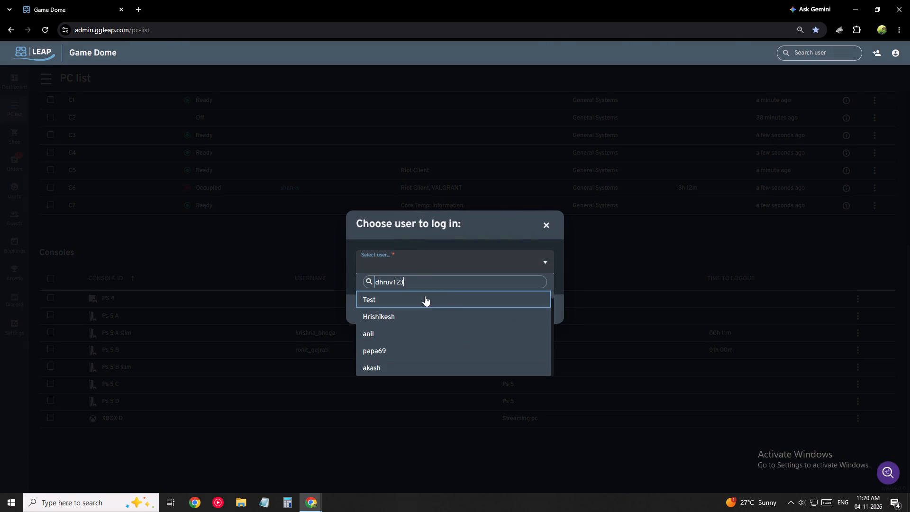
left_click(465, 293)
left_click(522, 308)
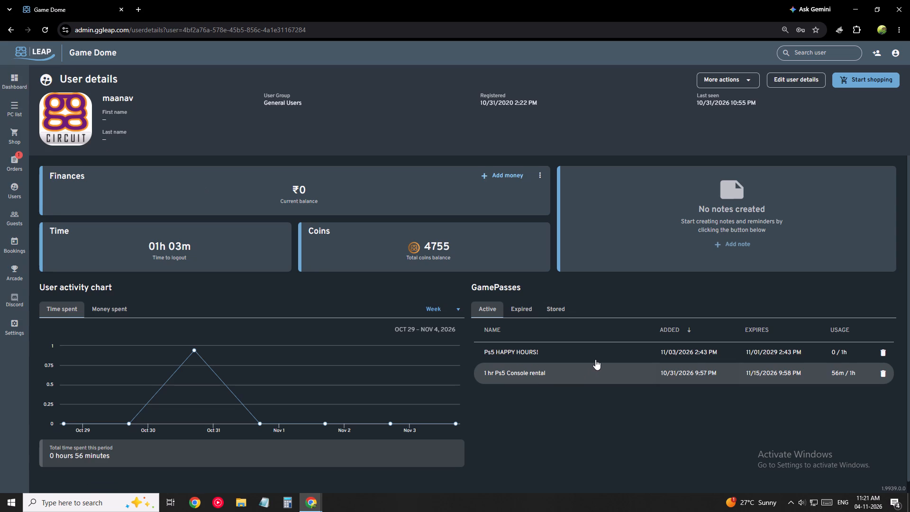
Return from the user details to the PC list and check the Consoles section.
left_click(0, 112)
scroll(254, 289, "down", 15)
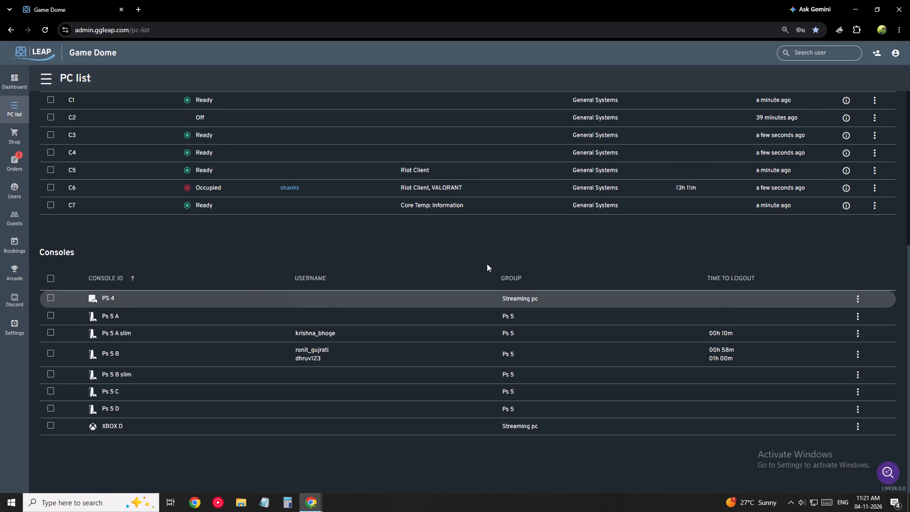
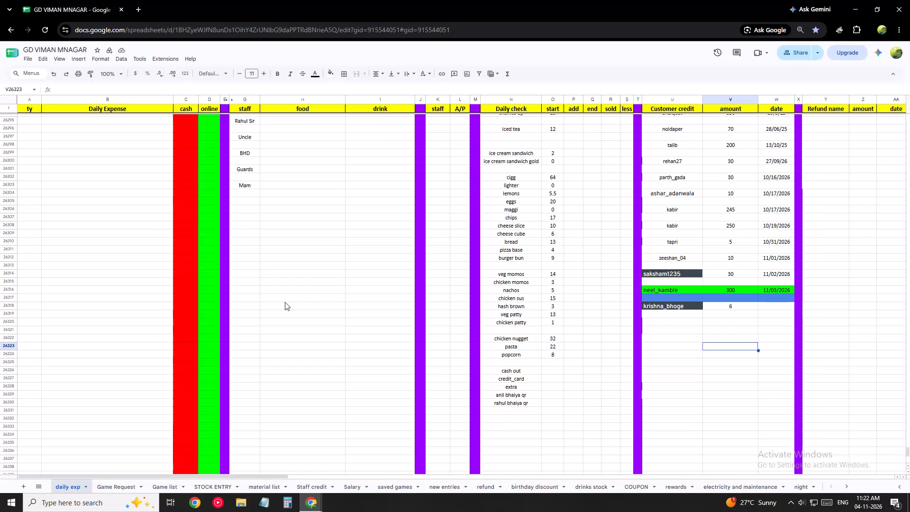
Record a daily expense of sugar 1kg with 64 in cash under the 11/04/26 block of the daily exp sheet.
scroll(301, 274, "up", 4)
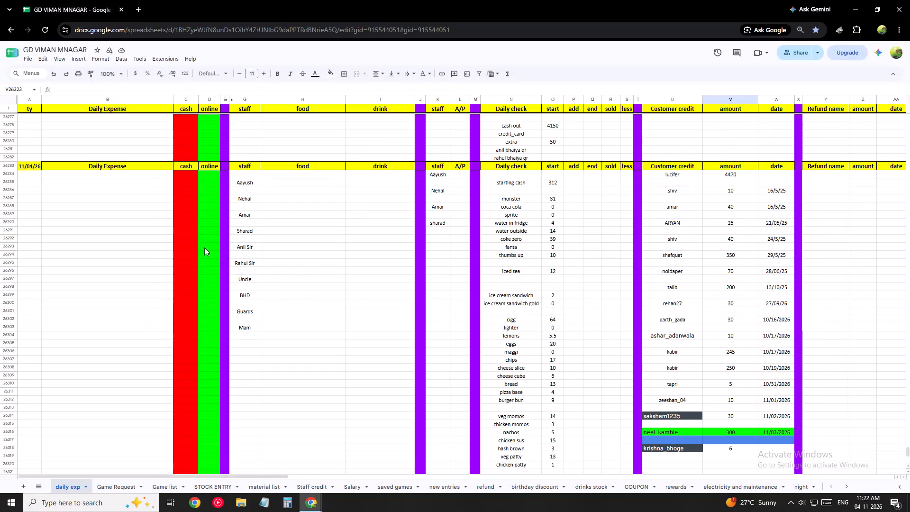
left_click(146, 226)
left_click(148, 229)
type("sugar")
key("space")
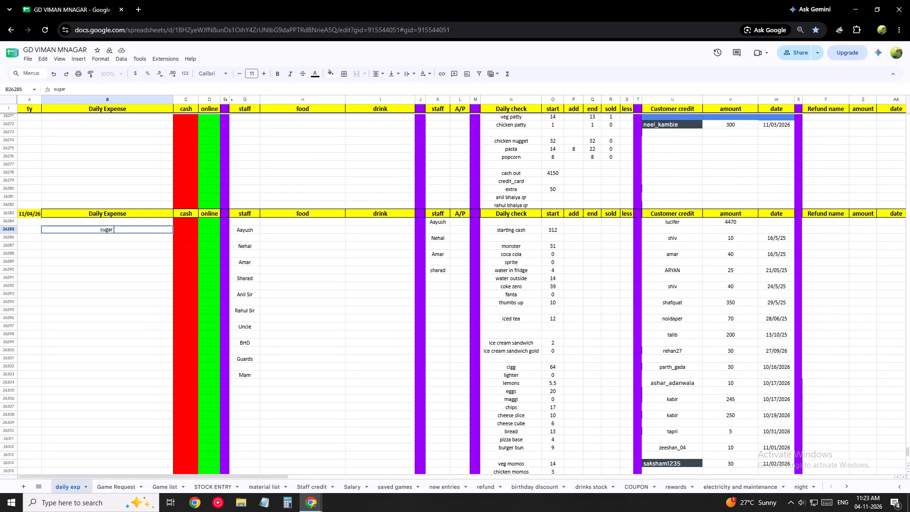
type("1kg")
key("Return")
key("Right")
key("Up")
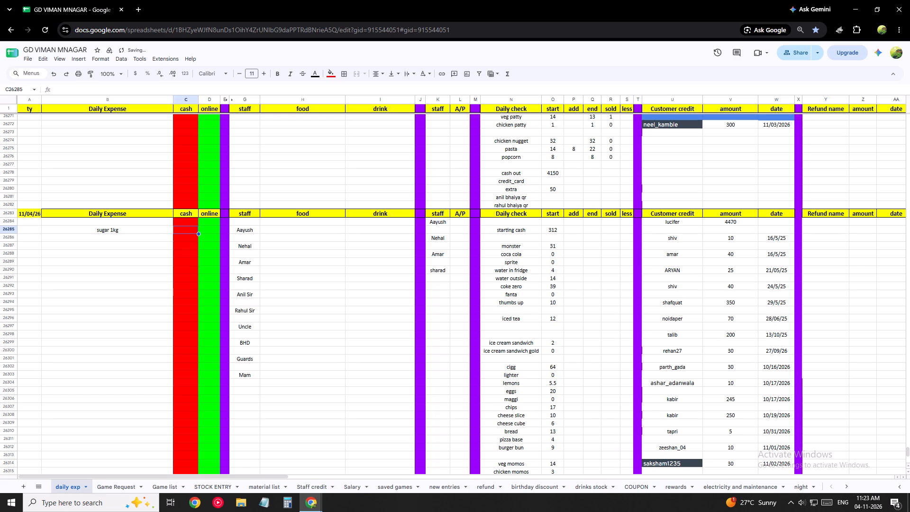
key("6")
key("4")
key("Return")
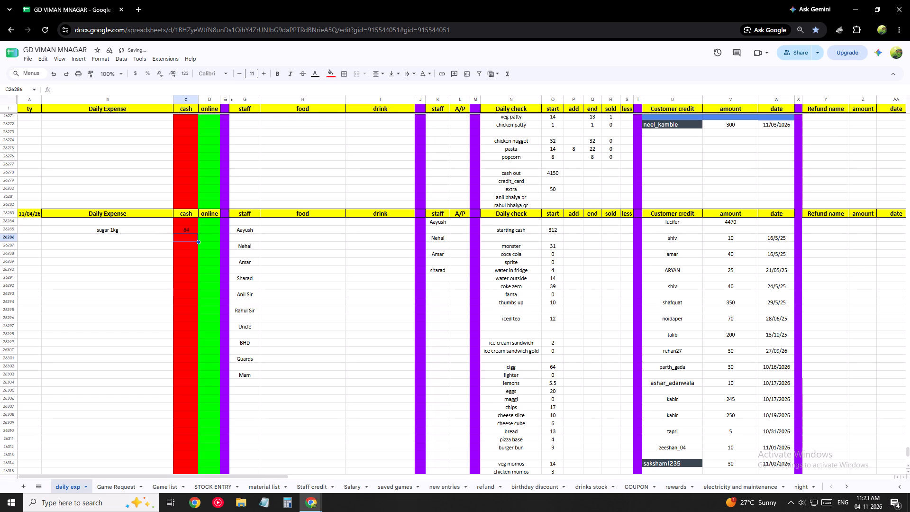
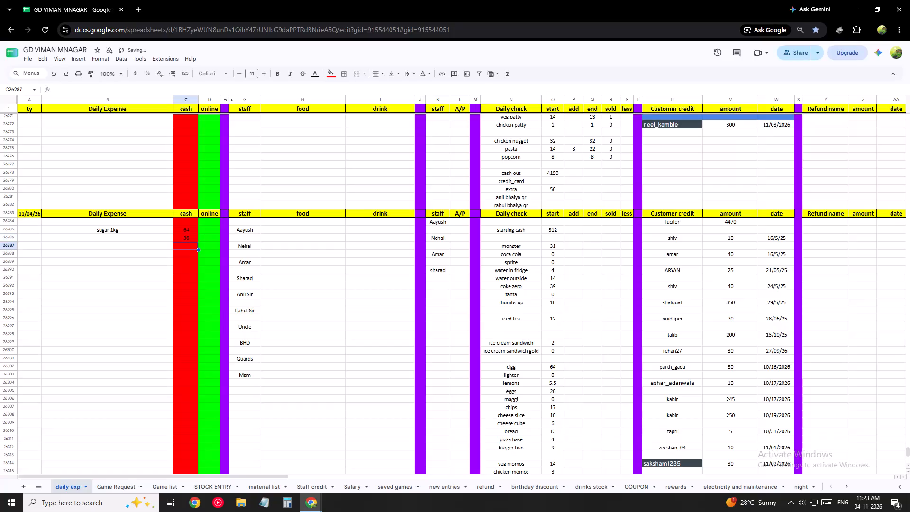
Clear the stray cash amount in the row below the sugar 1kg expense in the 11/04/26 block.
key("shift+Up")
key("shift+Up")
key("Down")
key("Up")
key("Delete")
key("Up")
key("Delete")
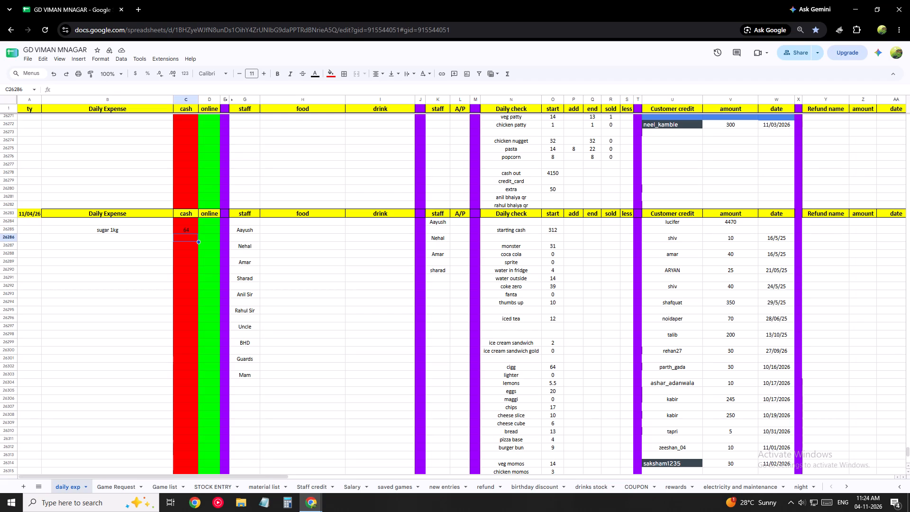
Switch to the ggLeap PC list window and show the hidden system tray icons.
key("alt+Tab")
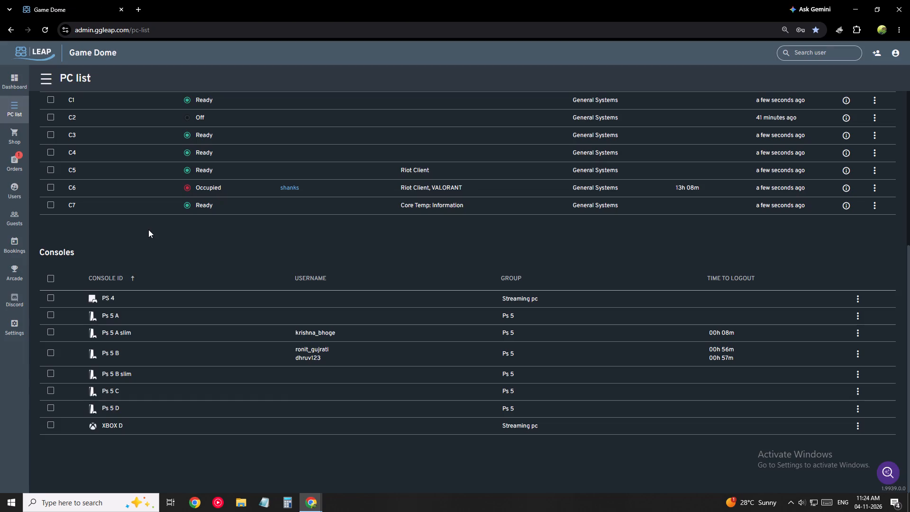
left_click(791, 499)
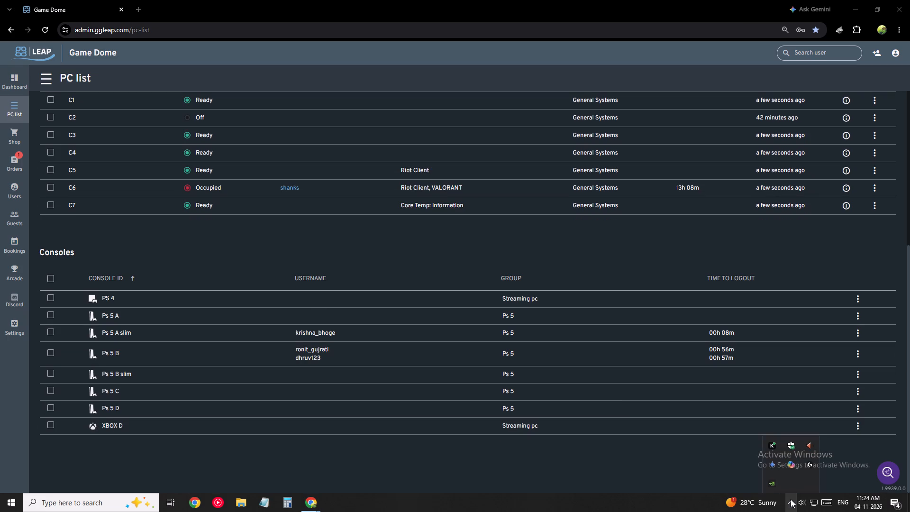
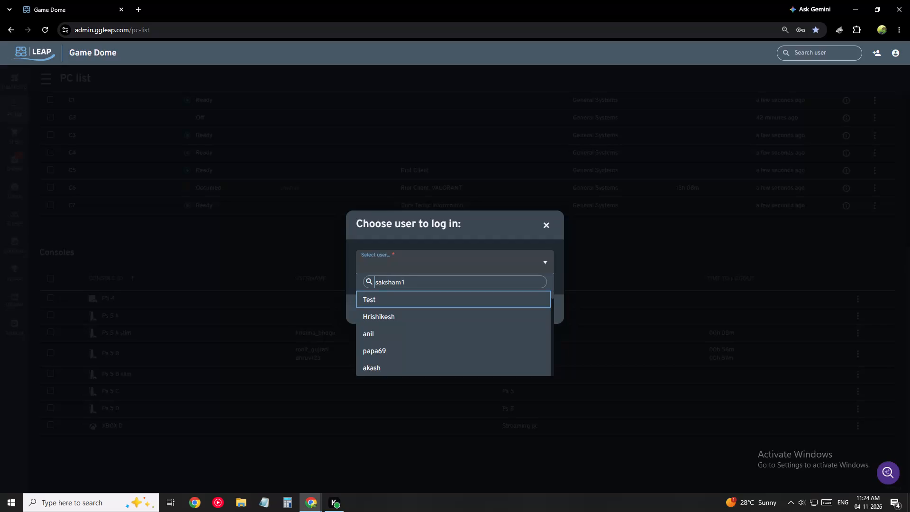
left_click(440, 299)
left_click(551, 307)
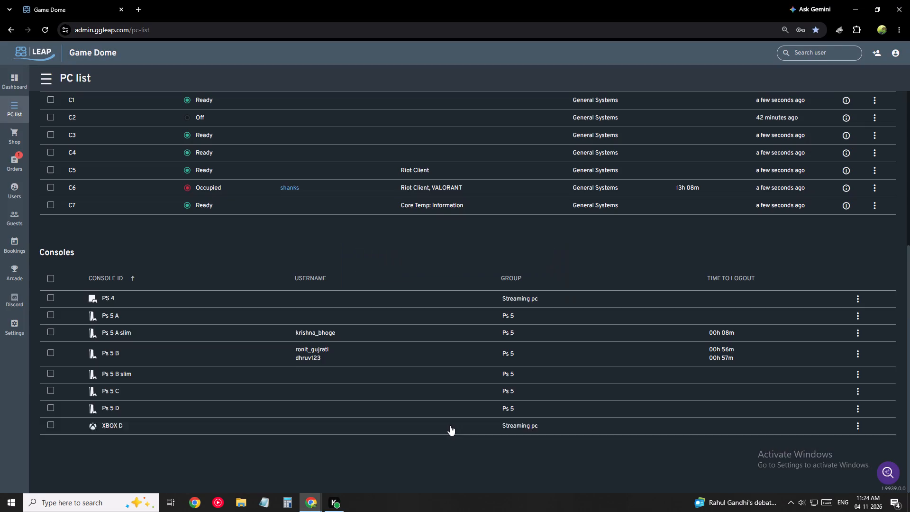
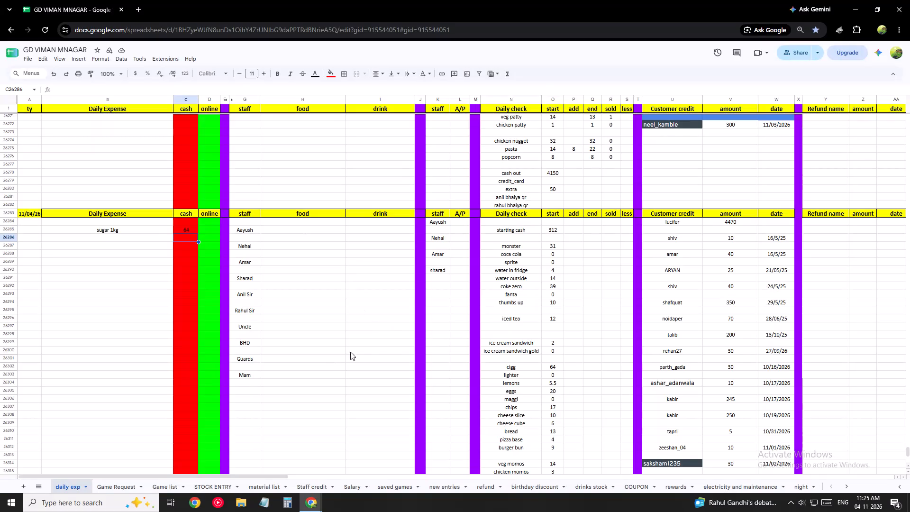
Record 8 tea as the drink for Guards in the 11/04/26 staff section of the daily expense sheet.
left_click(370, 347)
left_click(368, 366)
left_click(381, 362)
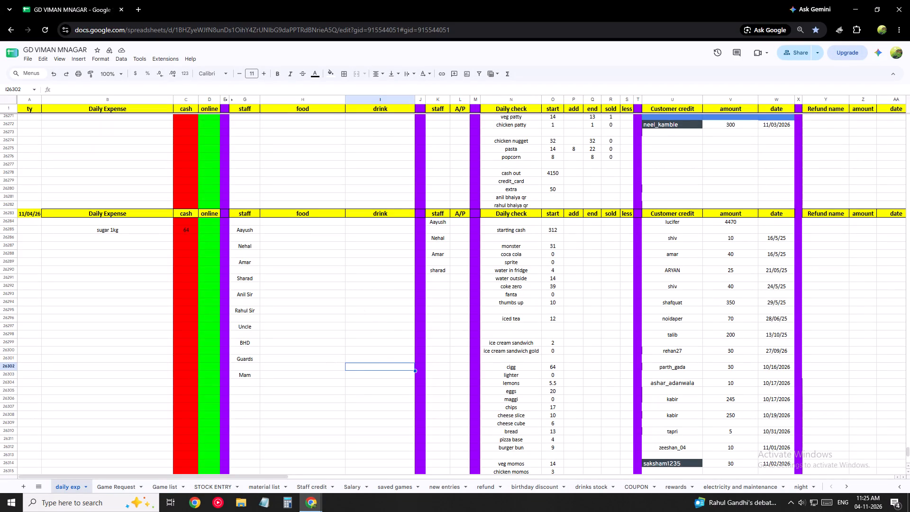
left_click(391, 359)
type("8 tea")
key("Return")
Record ice tea as the drink for Aayush in the same 11/04/26 staff section.
key("Up")
key("Up")
key("Up")
key("Up")
key("Up")
key("Up")
key("Up")
key("Up")
key("Up")
key("Up")
key("Up")
key("Up")
key("Up")
key("Up")
key("Up")
key("Up")
key("Up")
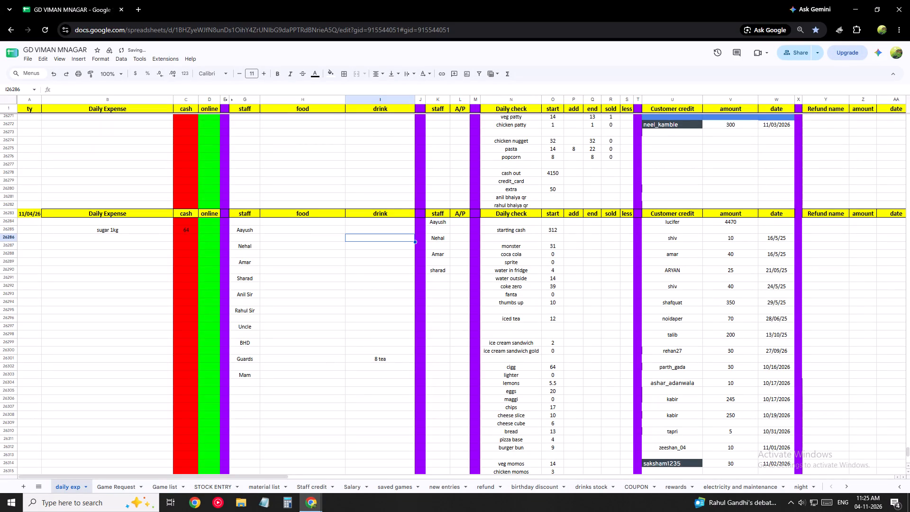
type("ice tea")
key("Return")
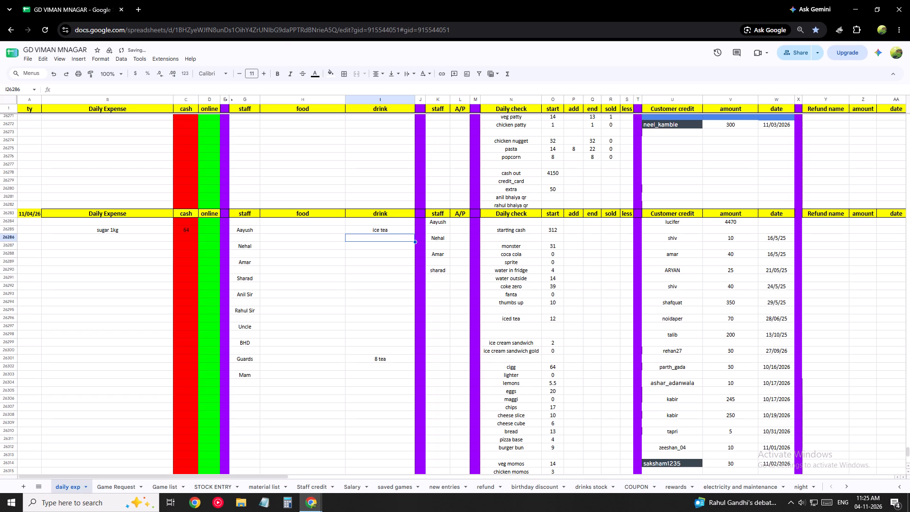
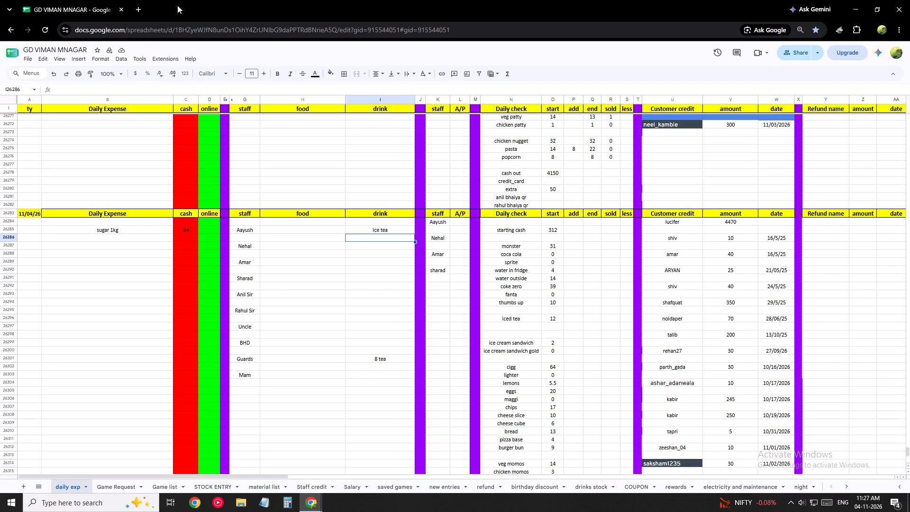
Search the web in a new browser tab for eye comfort mode in windows 11.
left_click(136, 7)
type("eye comg")
key("BackSpace")
type("foty")
key("space")
key("BackSpace")
key("BackSpace")
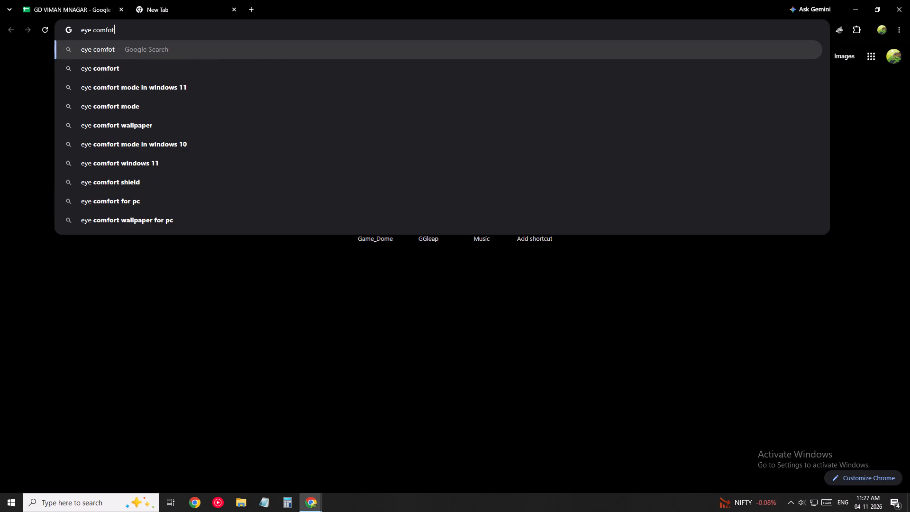
key("BackSpace")
left_click(149, 88)
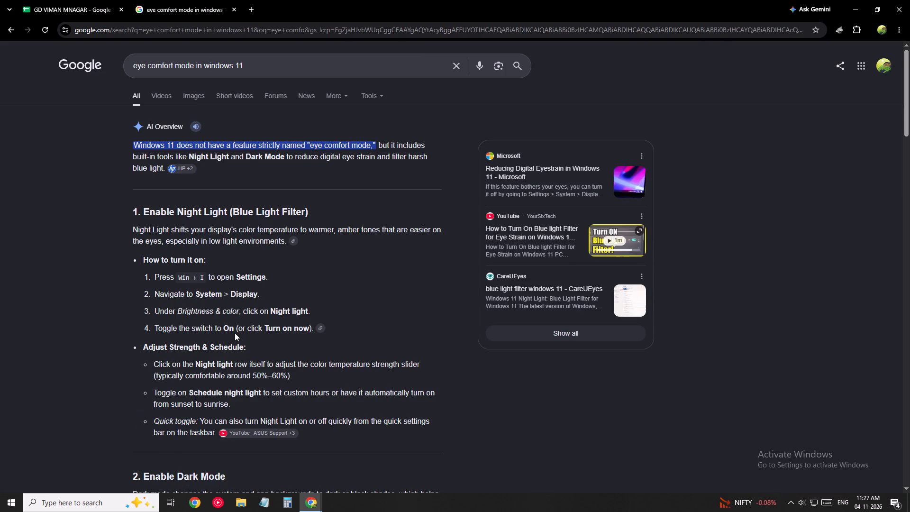
Switch to Windows Settings and open the Night light settings by searching for "blue li".
key("super+i")
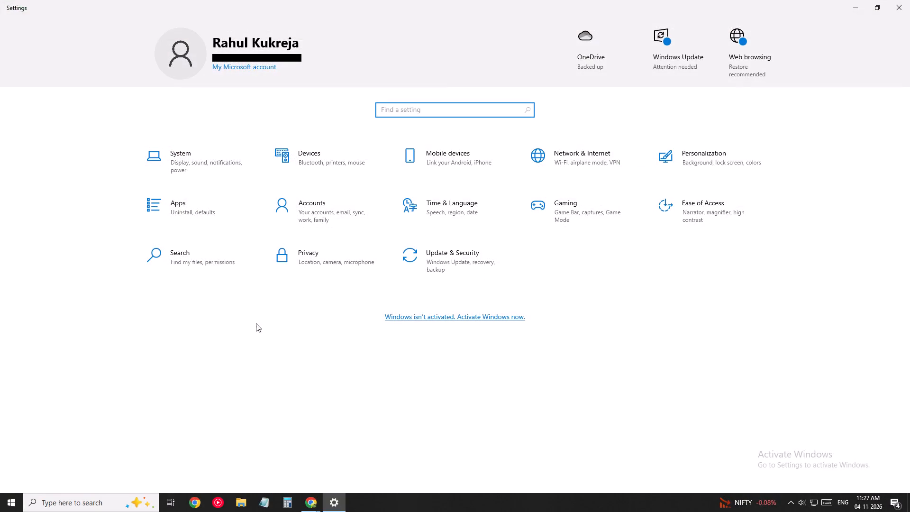
type("blue")
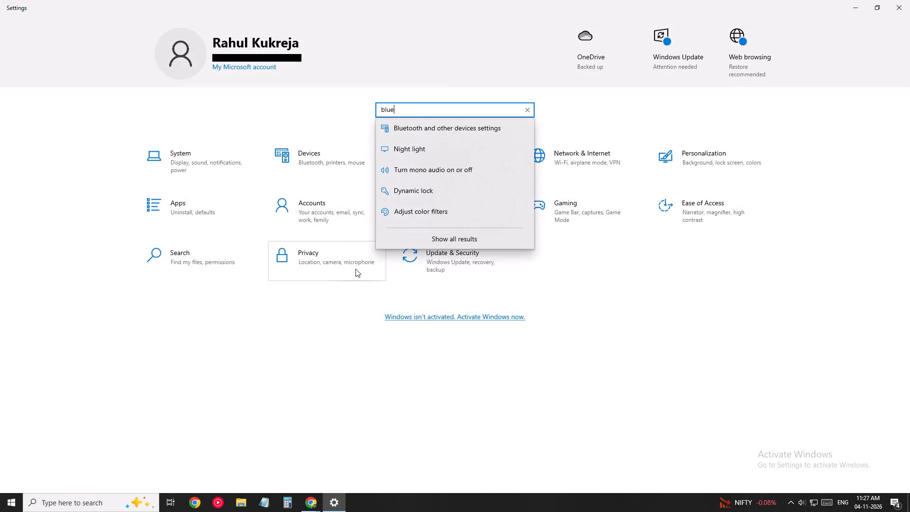
key("space")
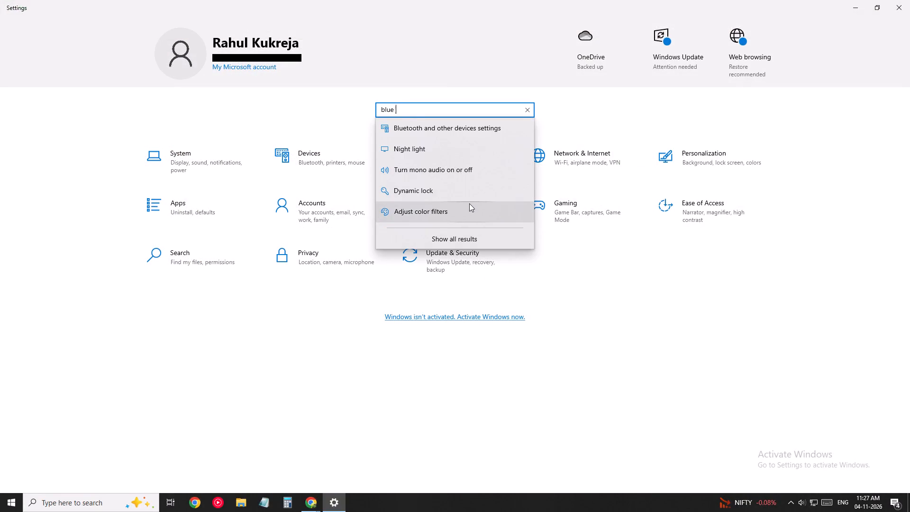
type("lih")
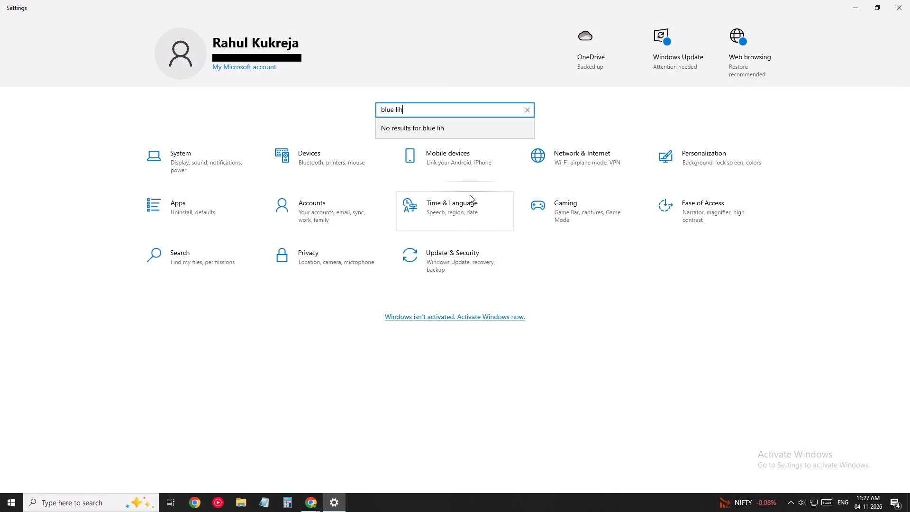
key("BackSpace")
left_click(432, 122)
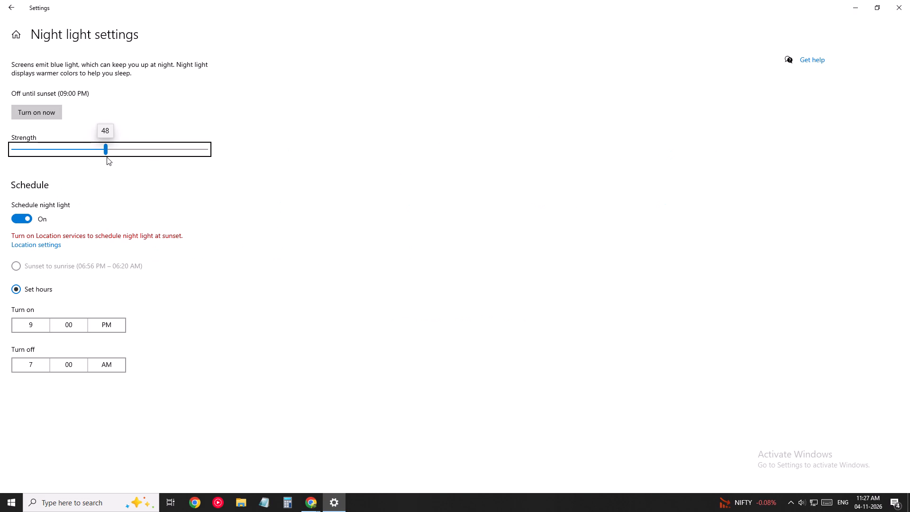
Set the night light strength to about 60, turn night light on immediately, and minimize Settings.
left_click_drag(106, 149, 94, 163)
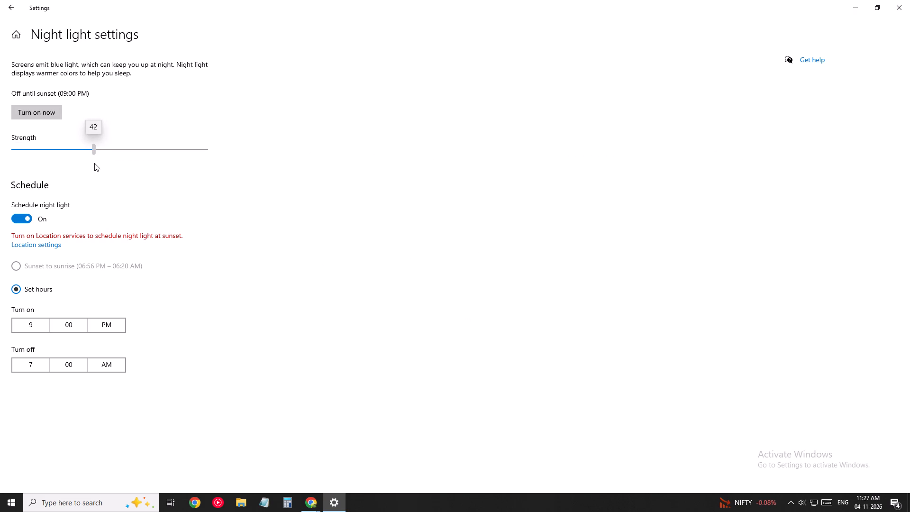
left_click_drag(94, 163, 131, 163)
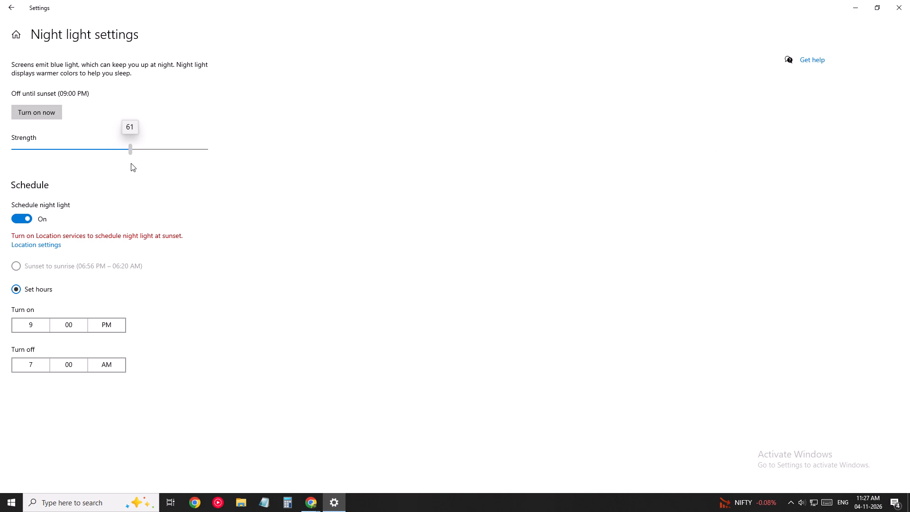
left_click_drag(131, 163, 129, 163)
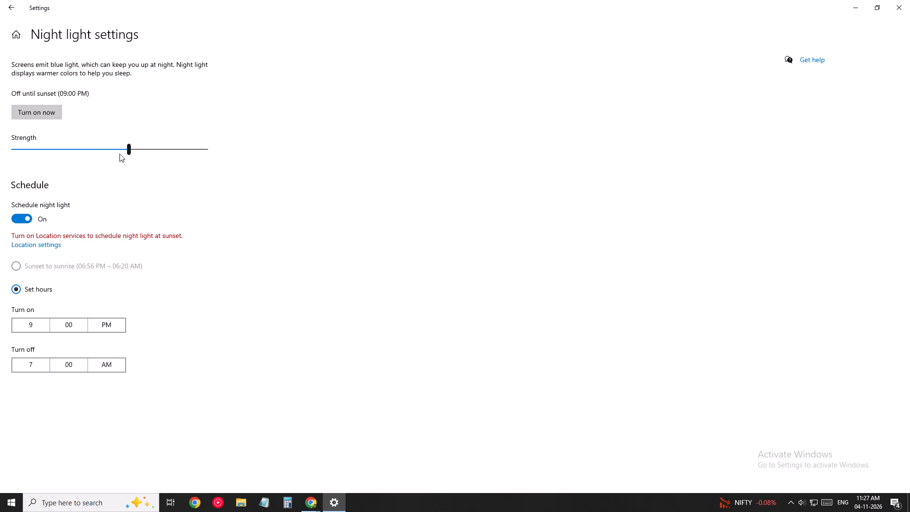
left_click(42, 114)
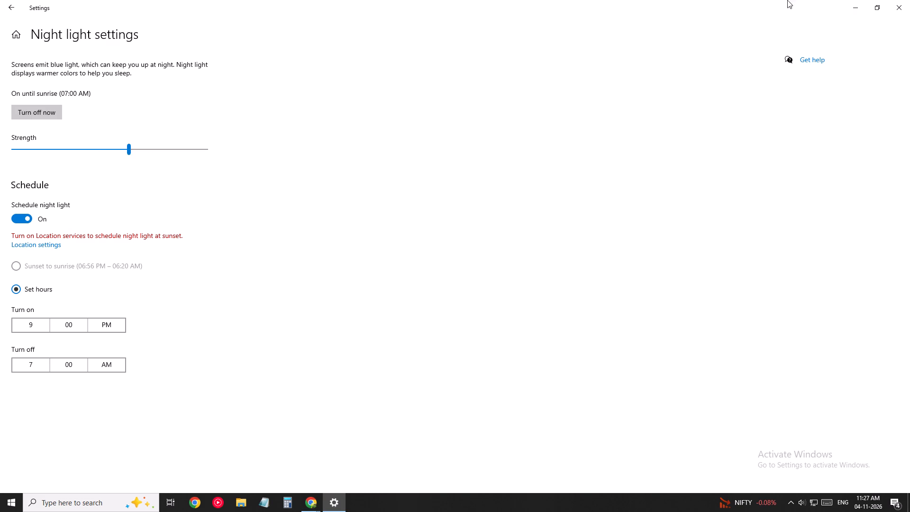
left_click(857, 0)
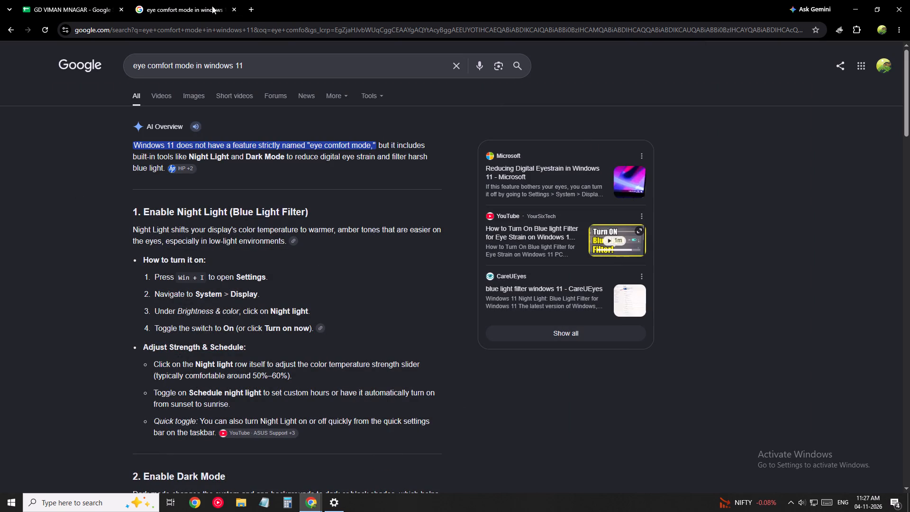
Close the eye comfort search page and return to the daily expense sheet.
left_click(235, 9)
scroll(619, 304, "down", 5)
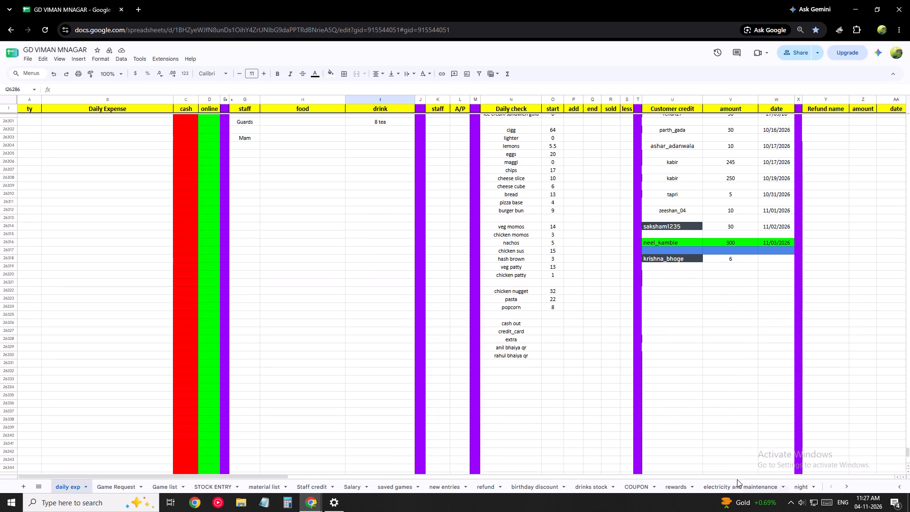
Show the hidden notification-area icons of Windows.
left_click(784, 503)
left_click(787, 502)
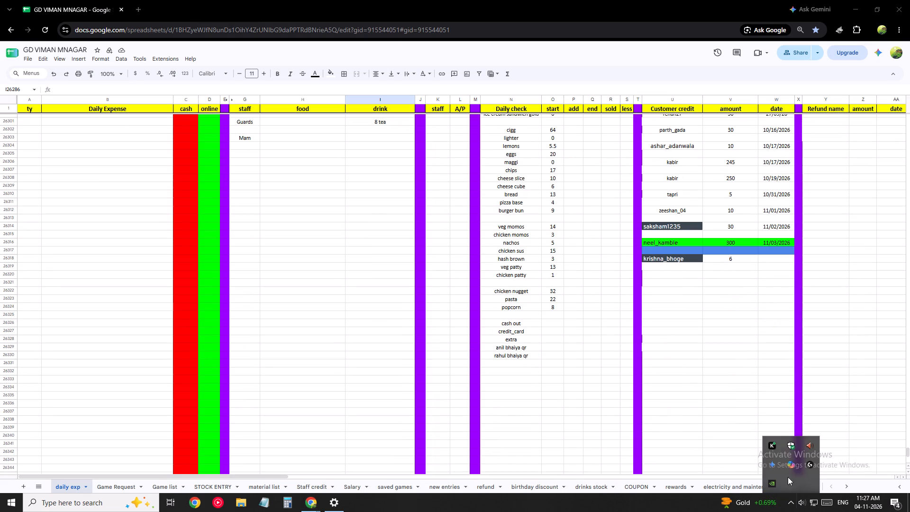